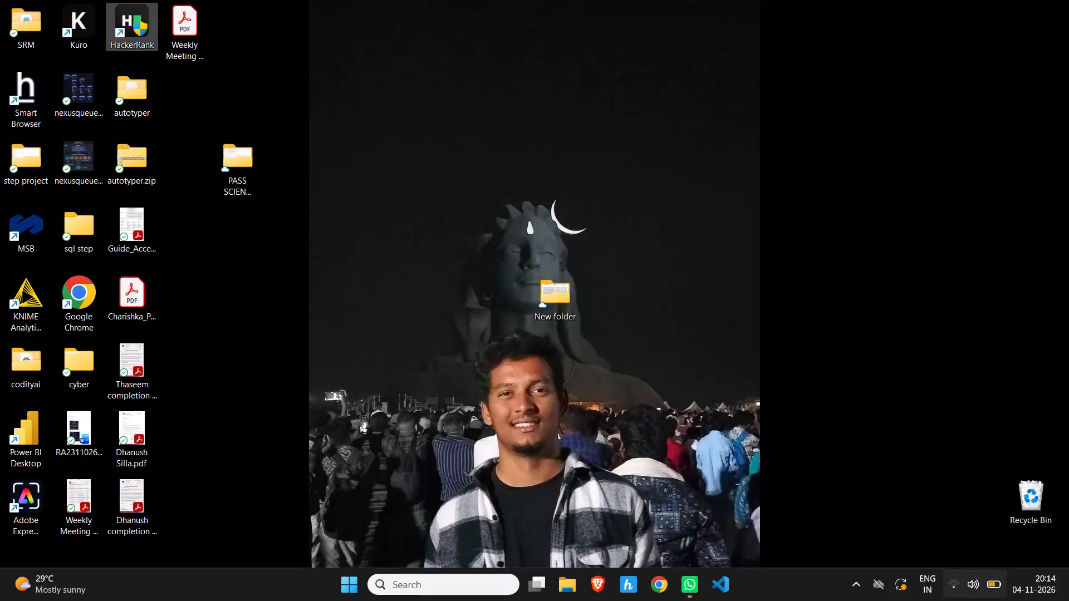
Check the current Wi-Fi connection in the list of available networks, and close the list.
click(959, 580)
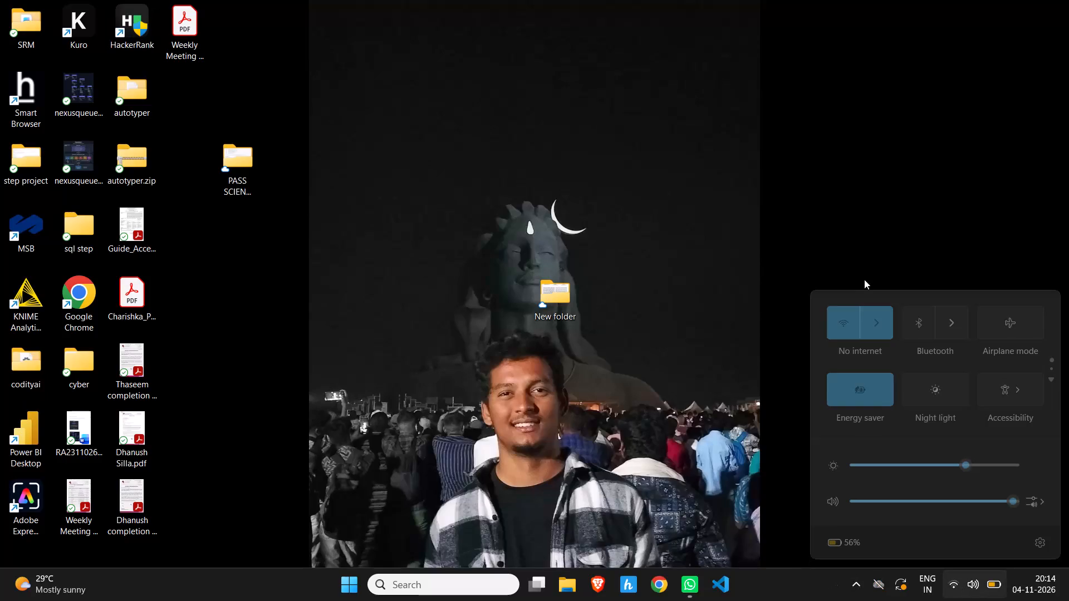
click(867, 318)
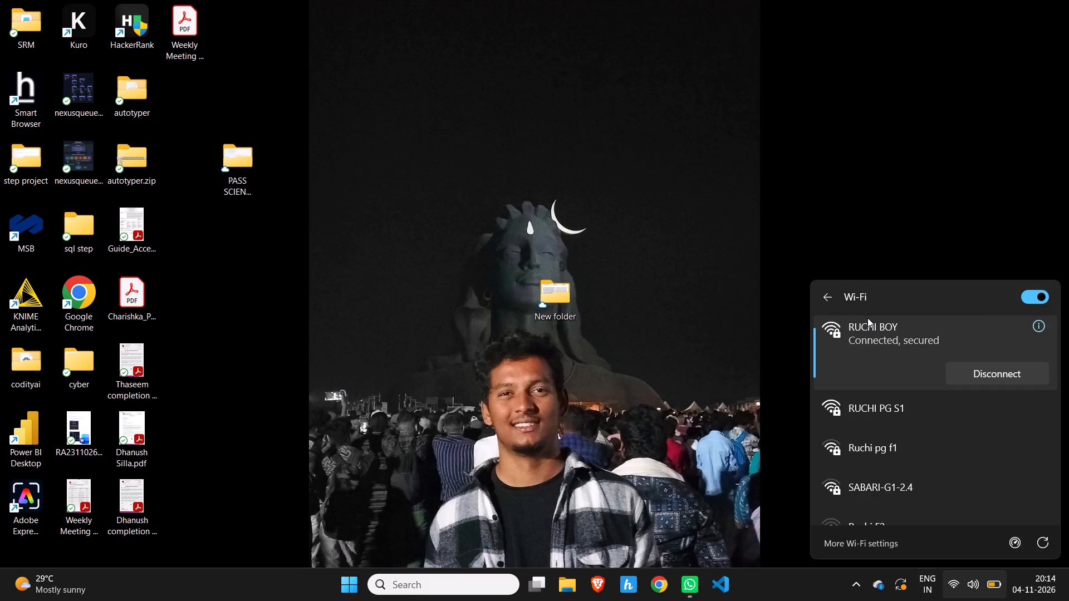
click(921, 223)
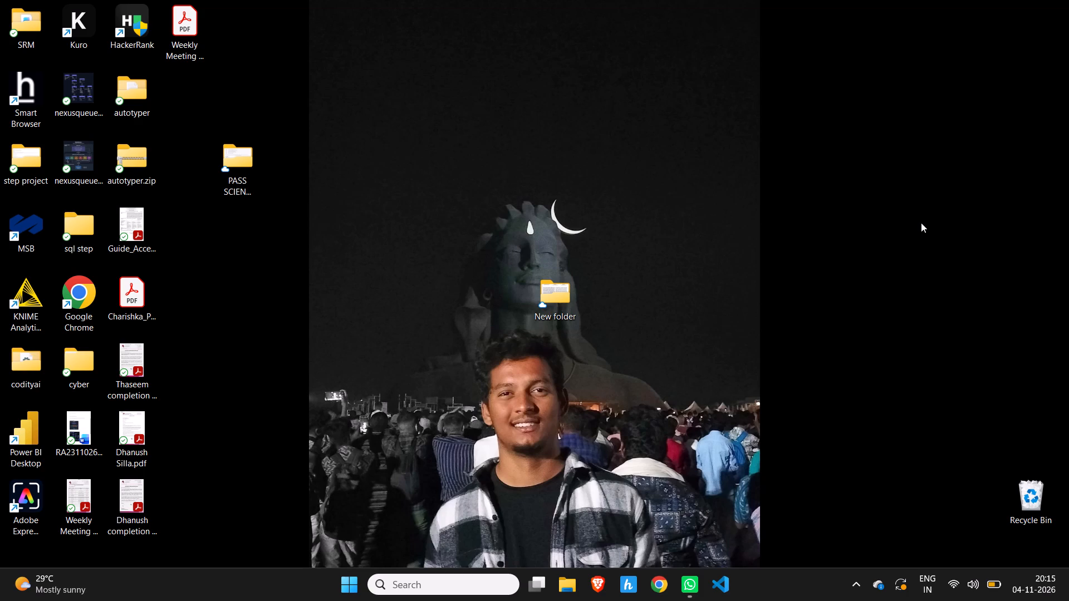
Open a Google Chrome window from the desktop.
click(660, 583)
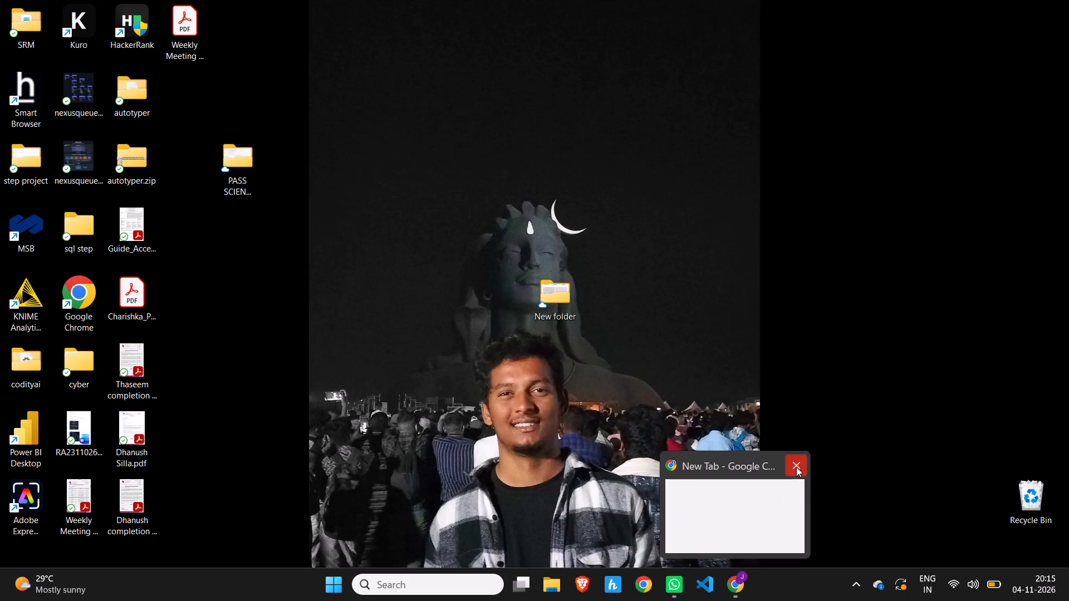
Close the open Google Chrome window showing a new tab.
click(797, 465)
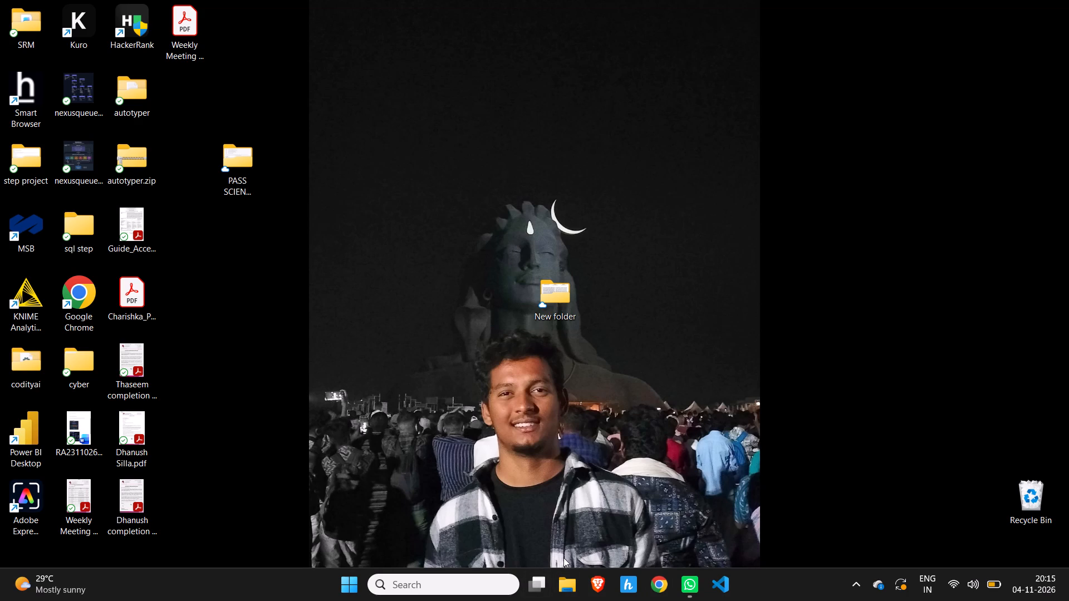
From File Explorer's recent files, open the WhatsApp copy of Career_Nova_AI_Zeroth_Review.pptx in PowerPoint and enable editing.
double_click(560, 585)
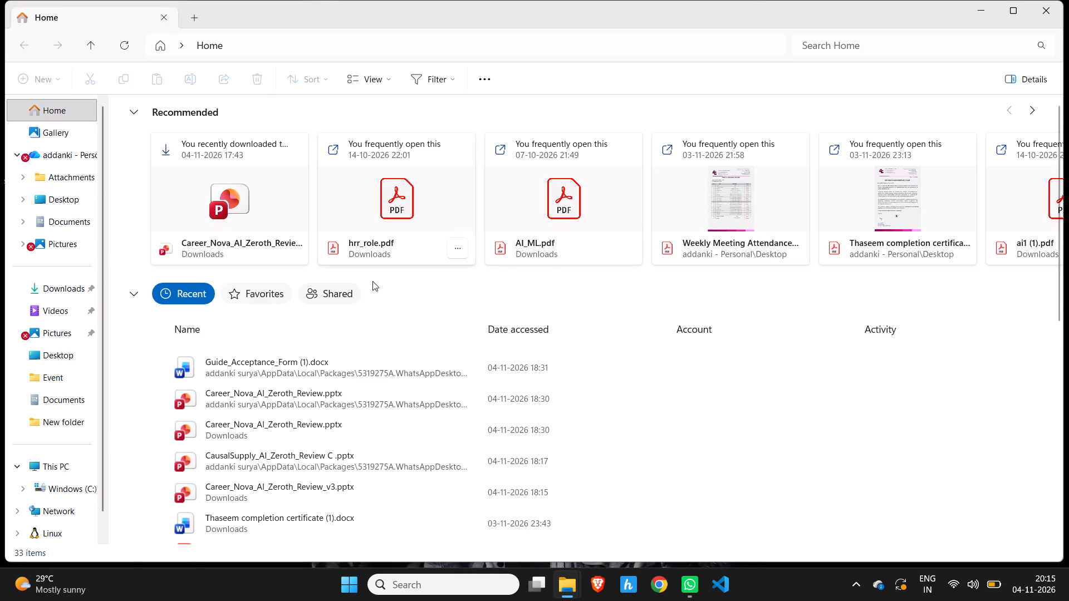
double_click(234, 408)
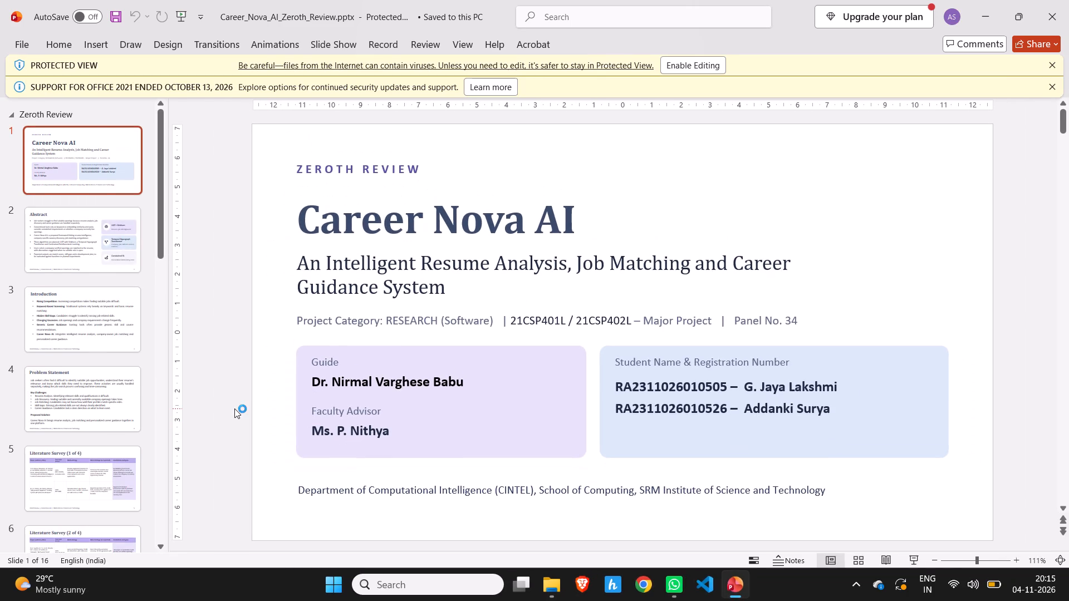
click(692, 64)
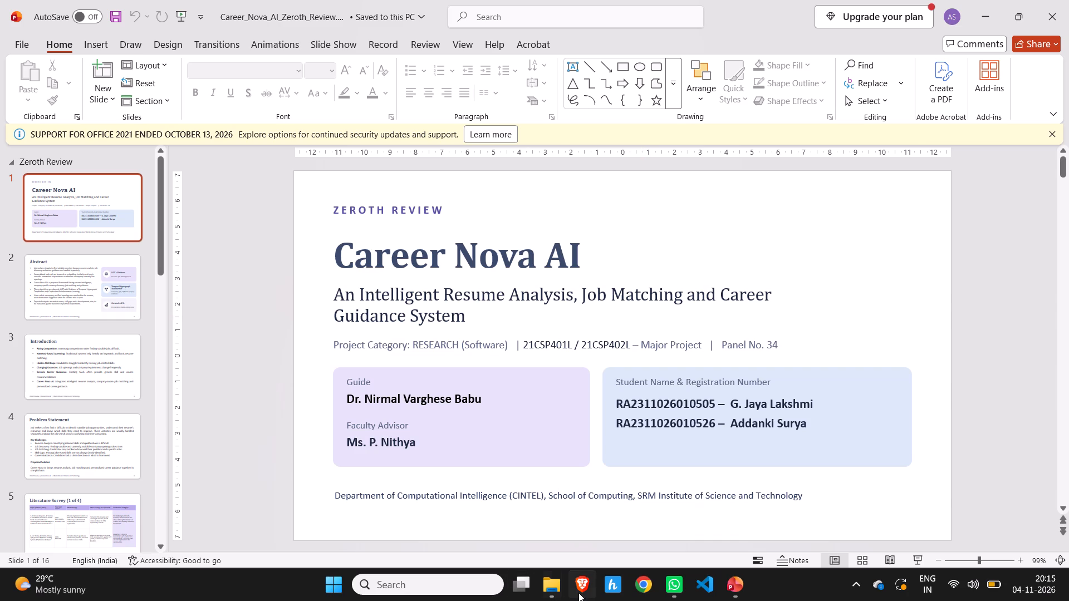
Review the slides from the title through the Proposed Approach: System Architecture slide, and go back to the Problem Statement slide.
key(Down)
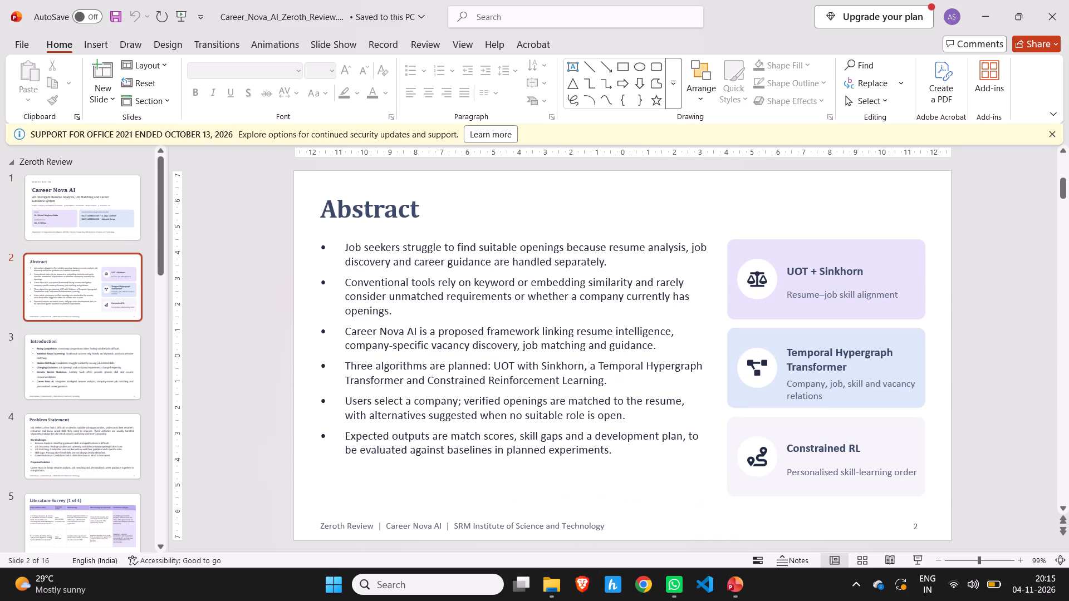
key(Down)
key(Down)
key(Down)
key(Down)
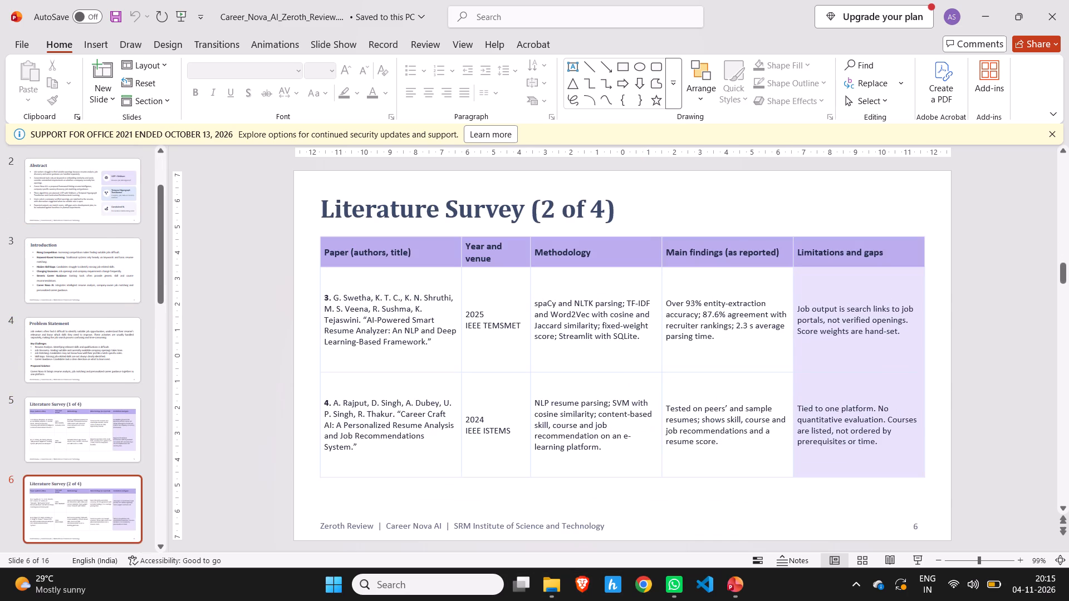
key(Down)
key(Down)
key(Down)
key(Down)
key(Down)
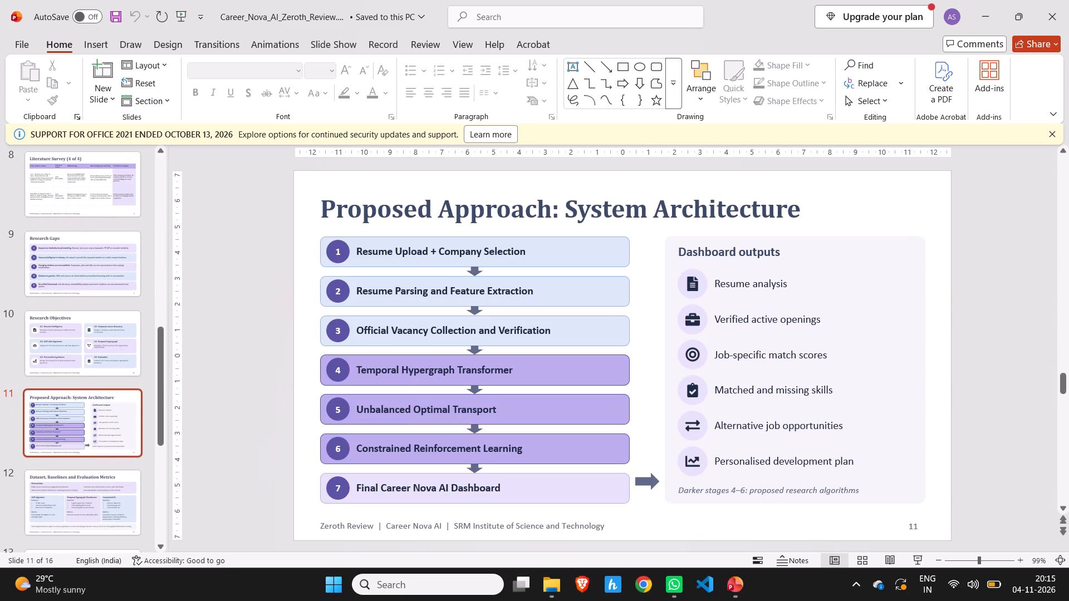
key(Up)
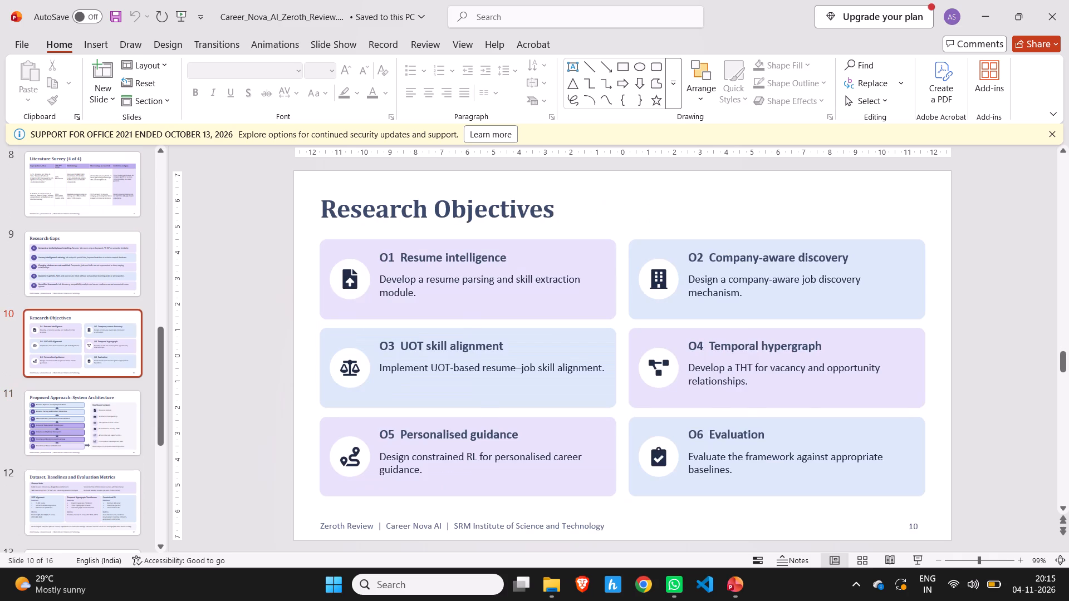
key(Down)
key(Up)
key(Up)
key(Up)
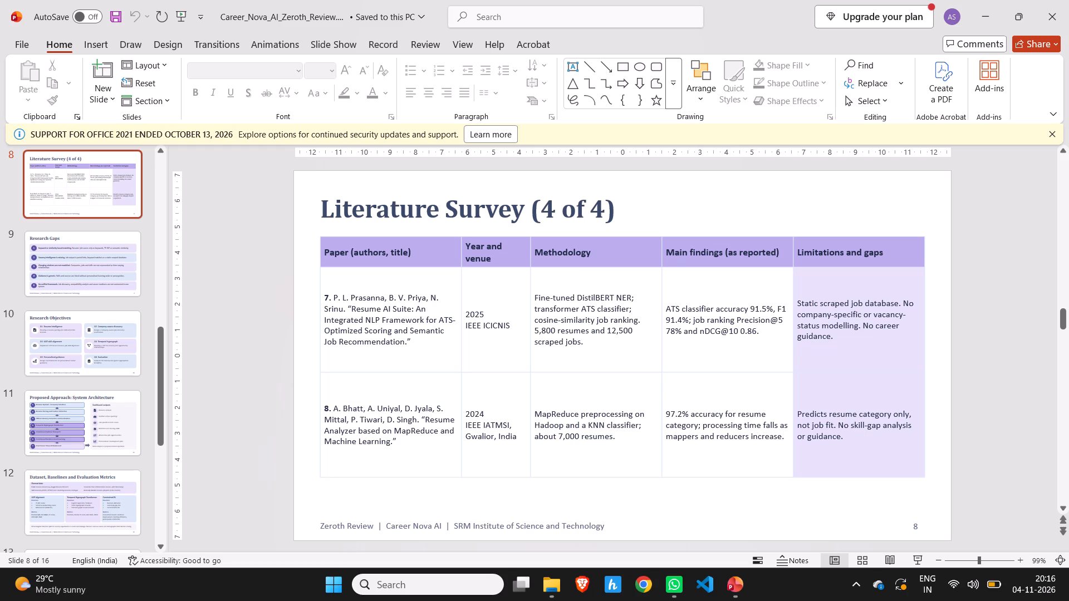
key(Up)
key(Up)
key(Up)
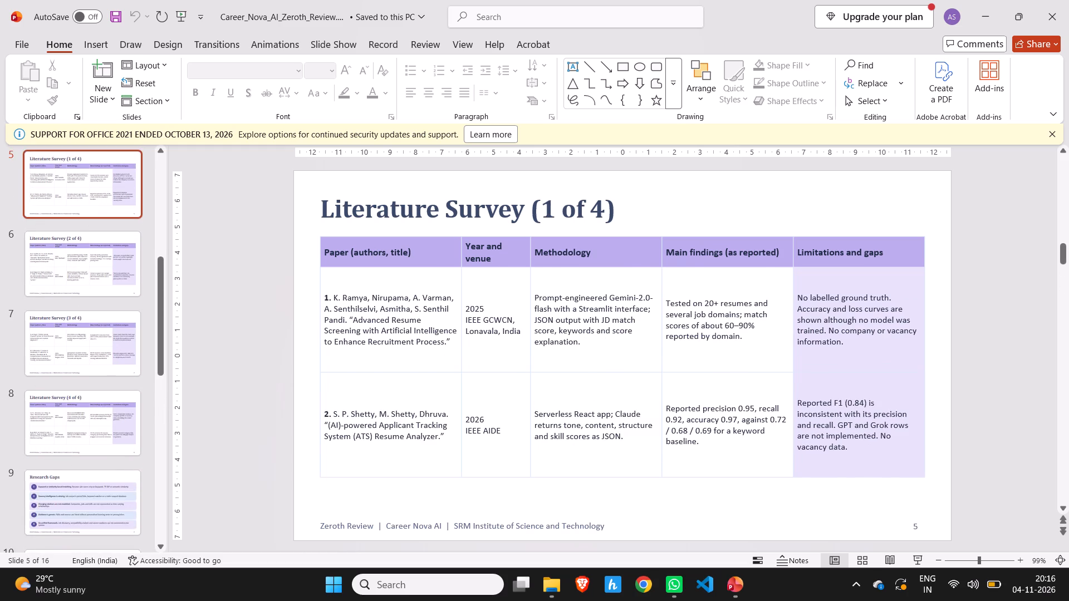
key(Up)
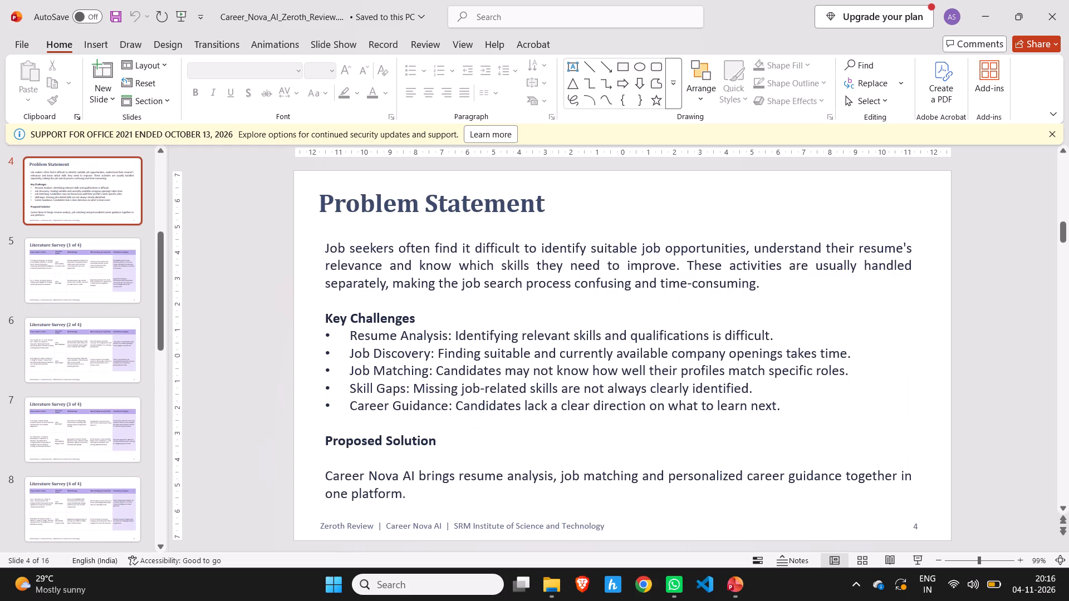
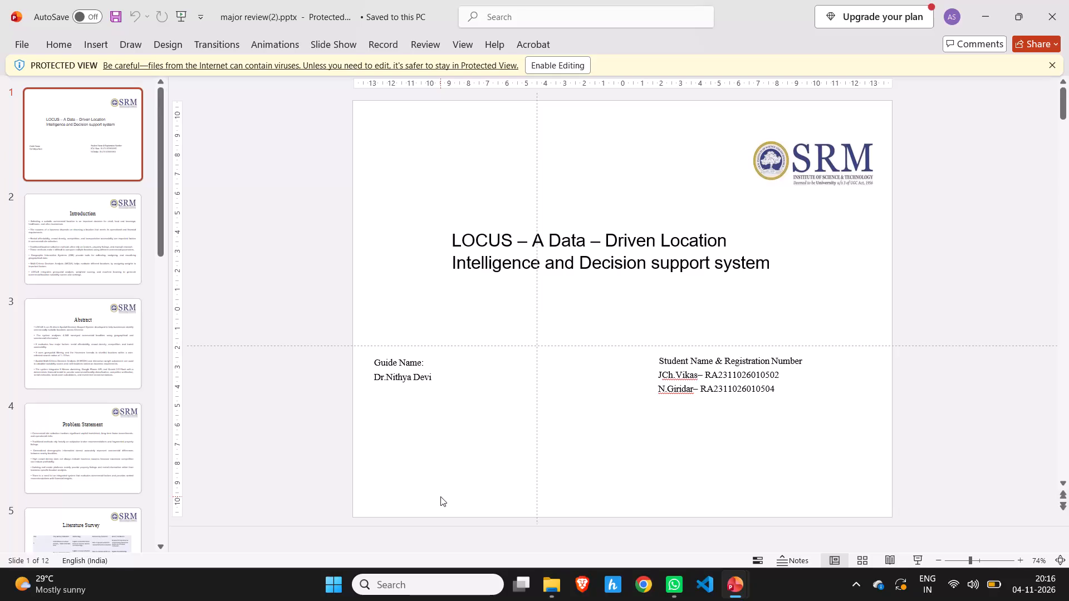
Enable editing in the major review(2).pptx presentation.
click(641, 366)
click(553, 62)
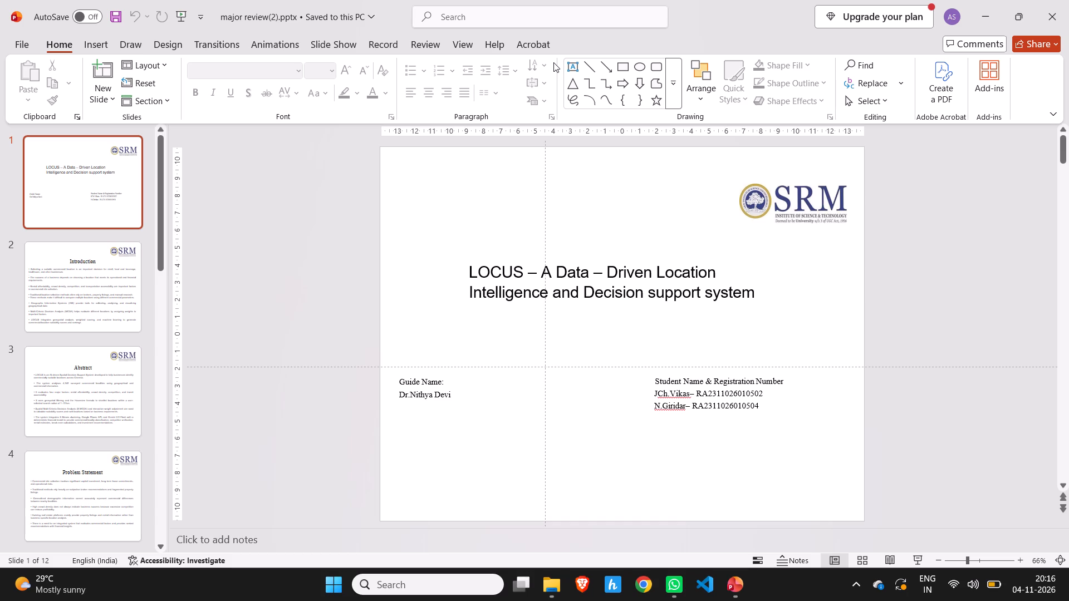
Look through the first slides of the LOCUS presentation and return to its title slide.
key(Down)
key(Down)
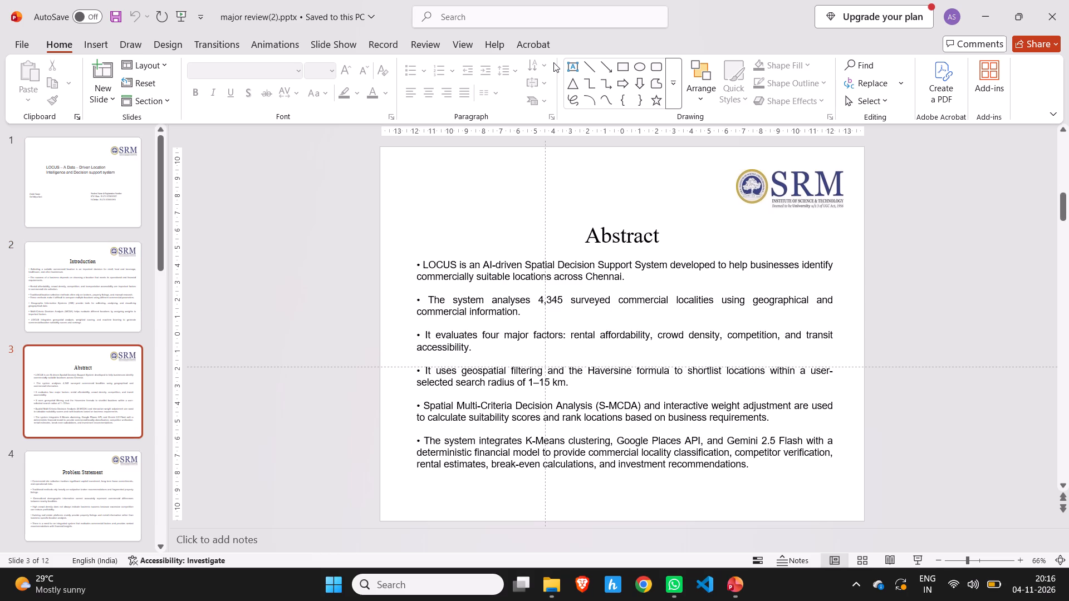
key(Down)
key(Down)
key(Up)
key(Up)
key(Up)
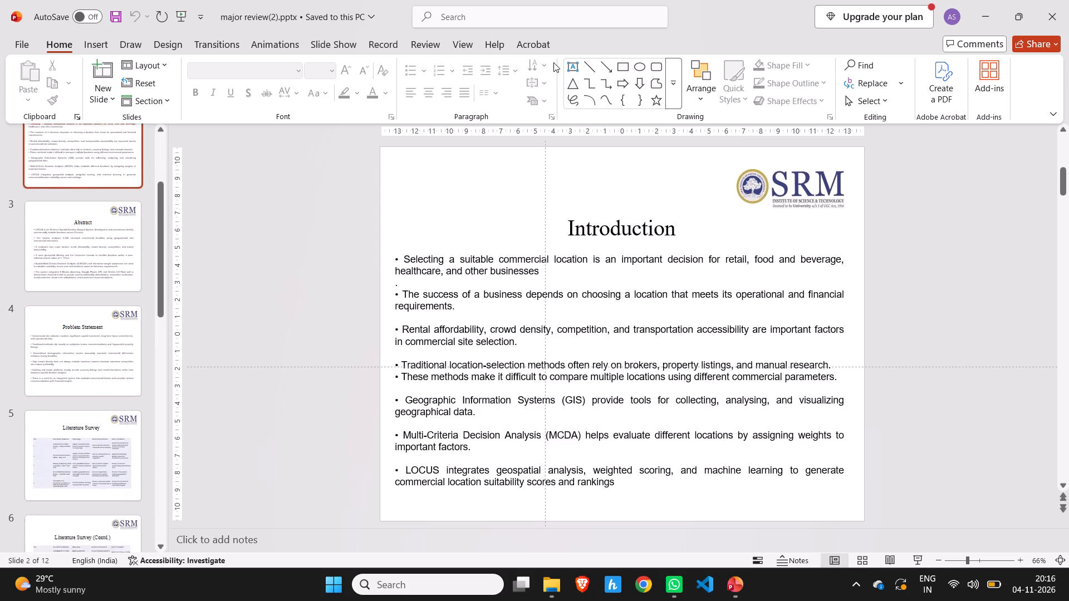
key(Up)
key(Up)
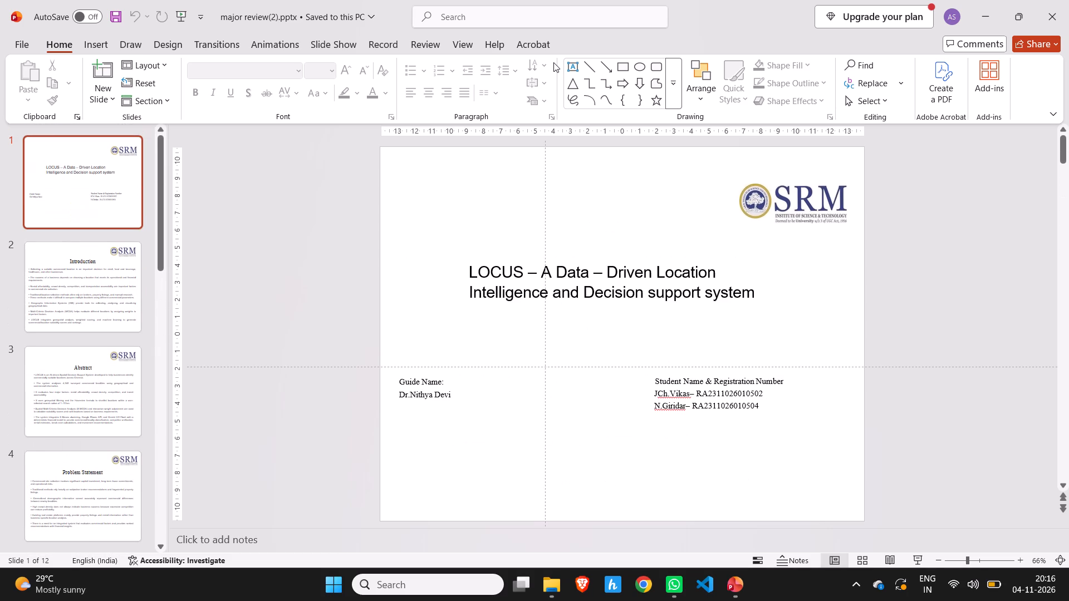
Copy the SRM logo picture from the LOCUS title slide.
click(796, 216)
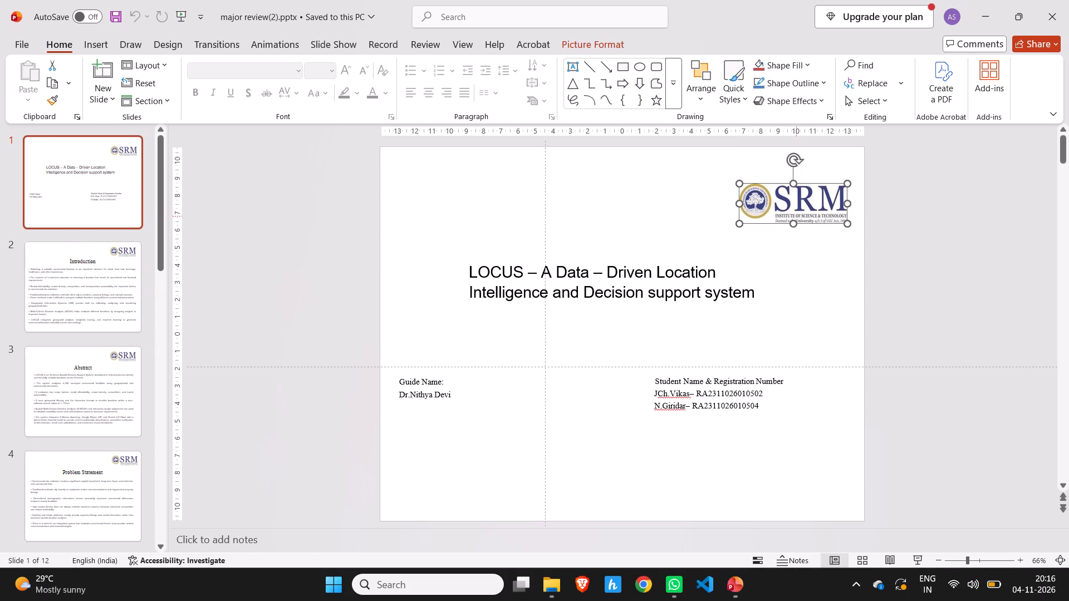
key(ctrl+c)
Switch to the Career Nova AI Zeroth Review presentation and paste the SRM logo into the upper-right corner of its title slide.
key(alt+Tab)
key(alt+Tab)
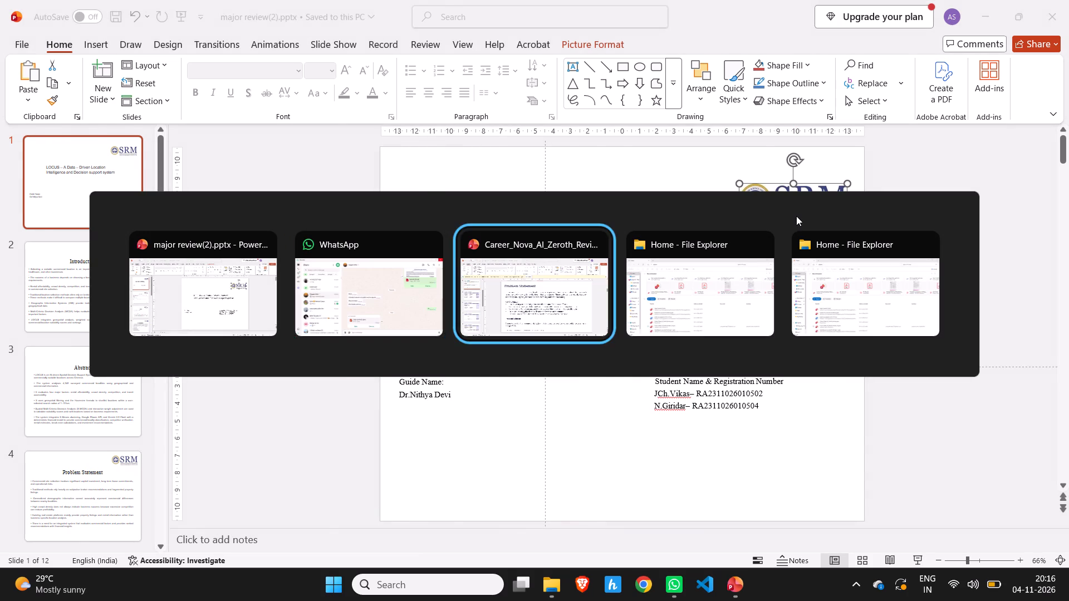
scroll(777, 261, up, 20)
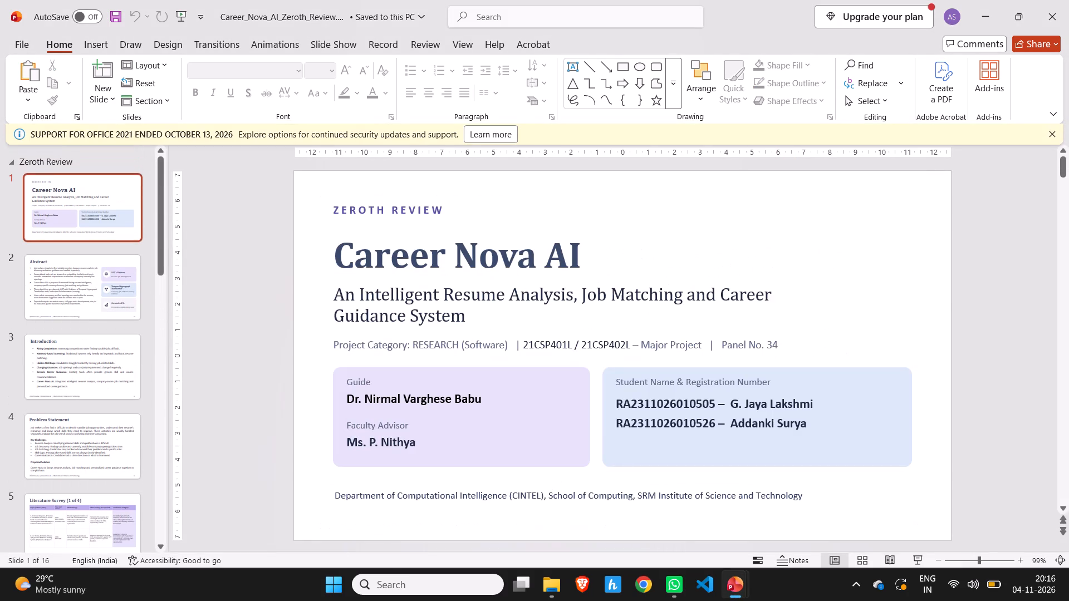
scroll(777, 261, up, 6)
click(812, 238)
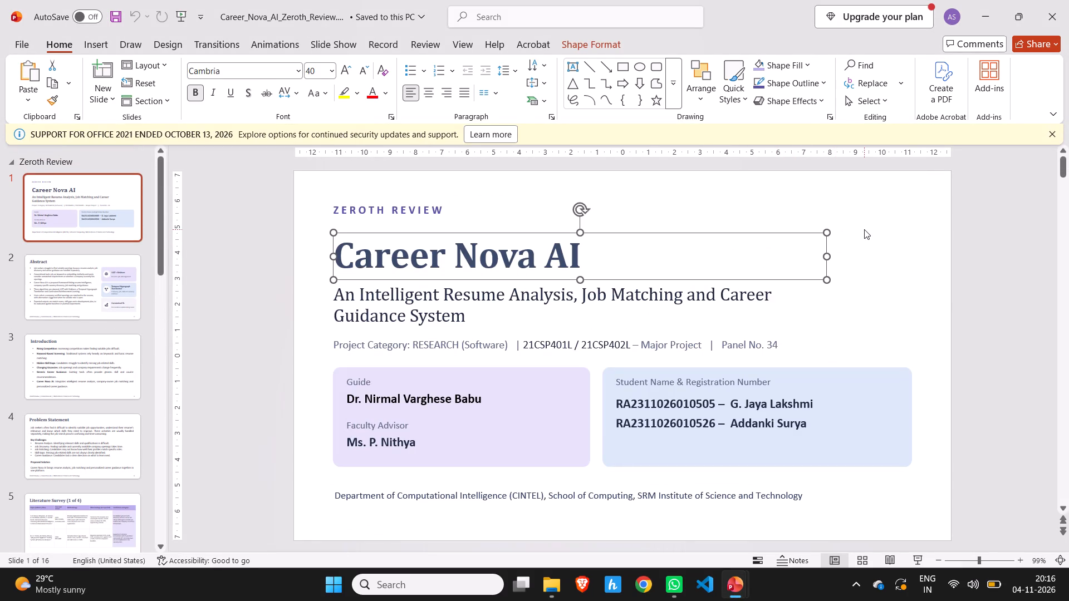
click(864, 229)
click(869, 229)
double_click(869, 229)
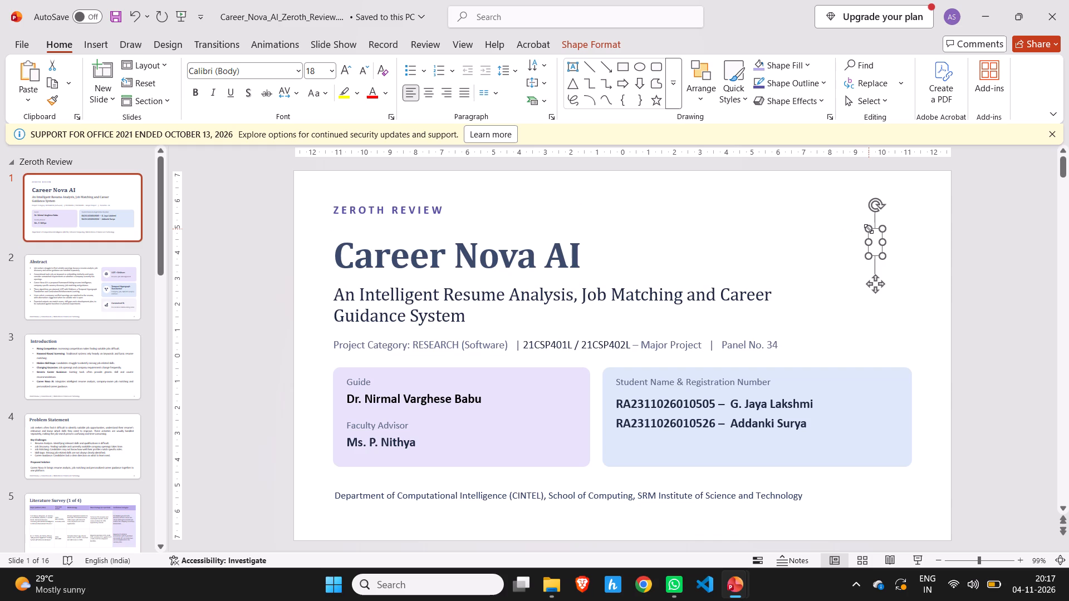
click(821, 225)
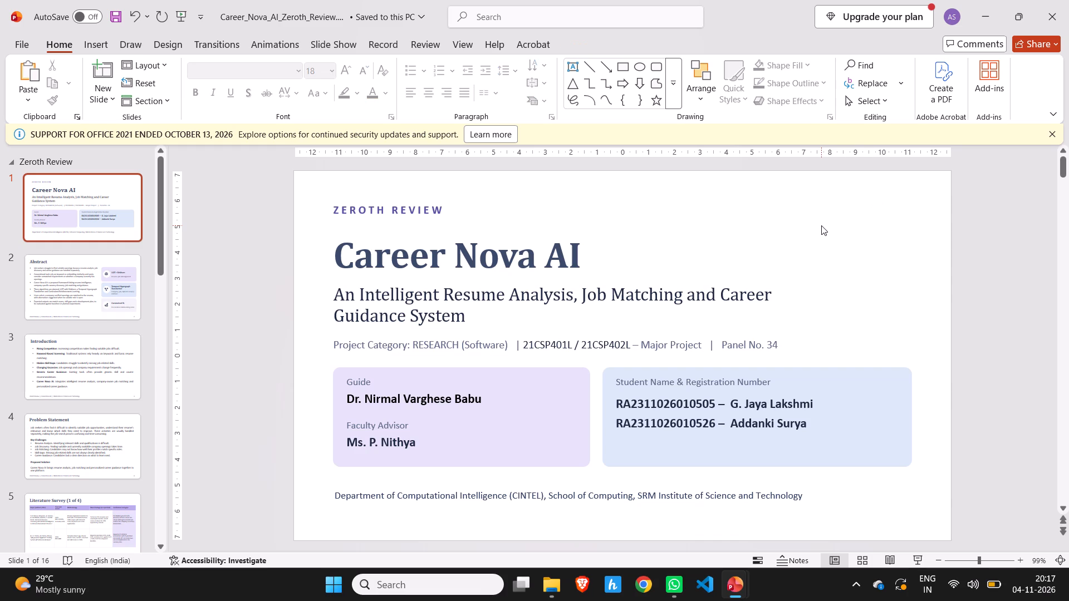
key(ctrl+v)
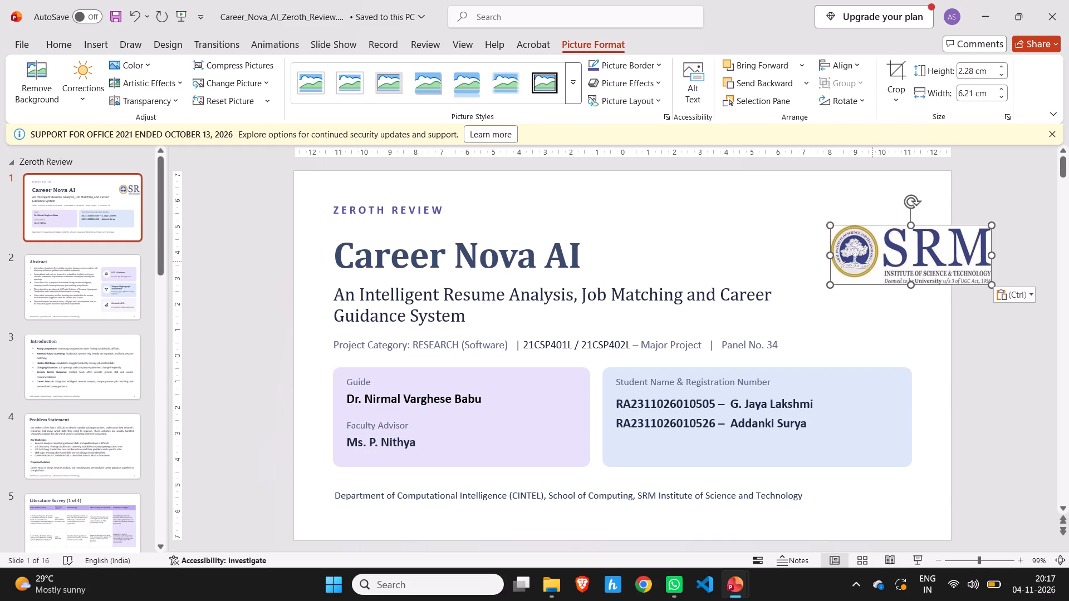
drag(872, 264, 817, 218)
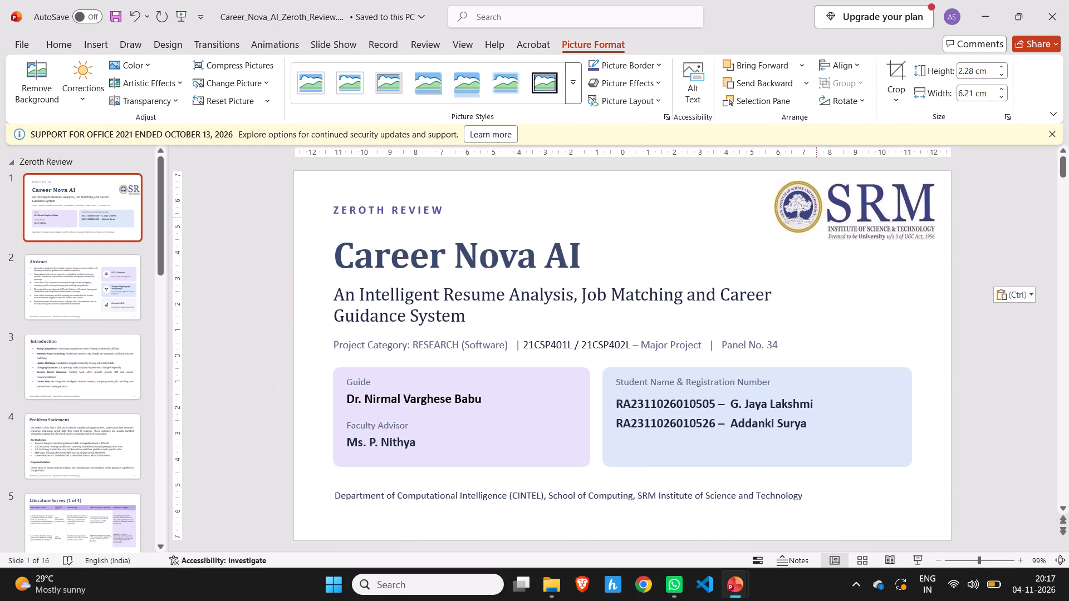
drag(817, 218, 823, 213)
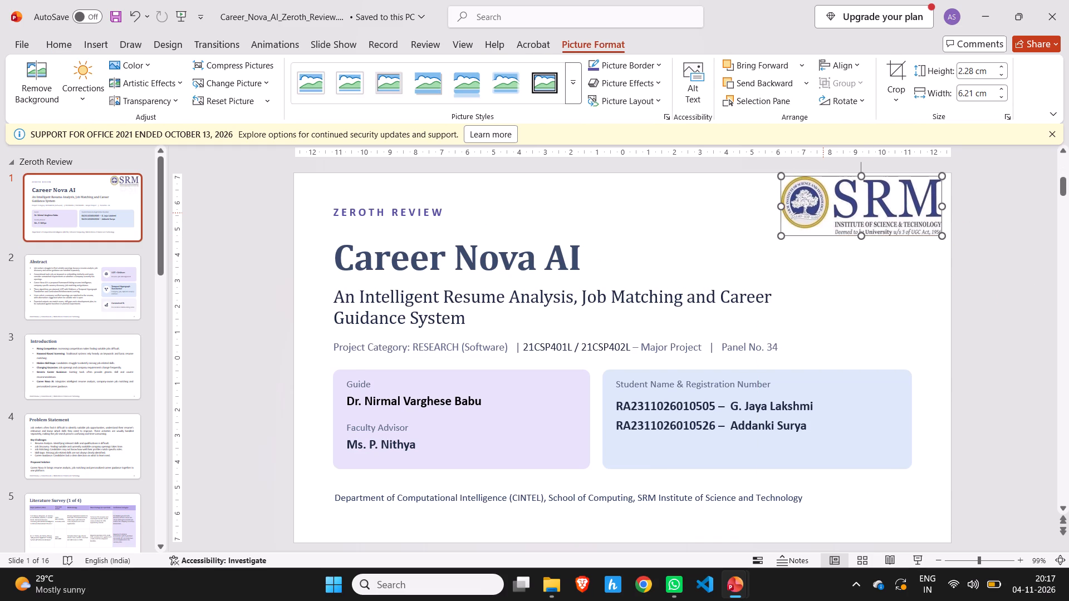
key(Down)
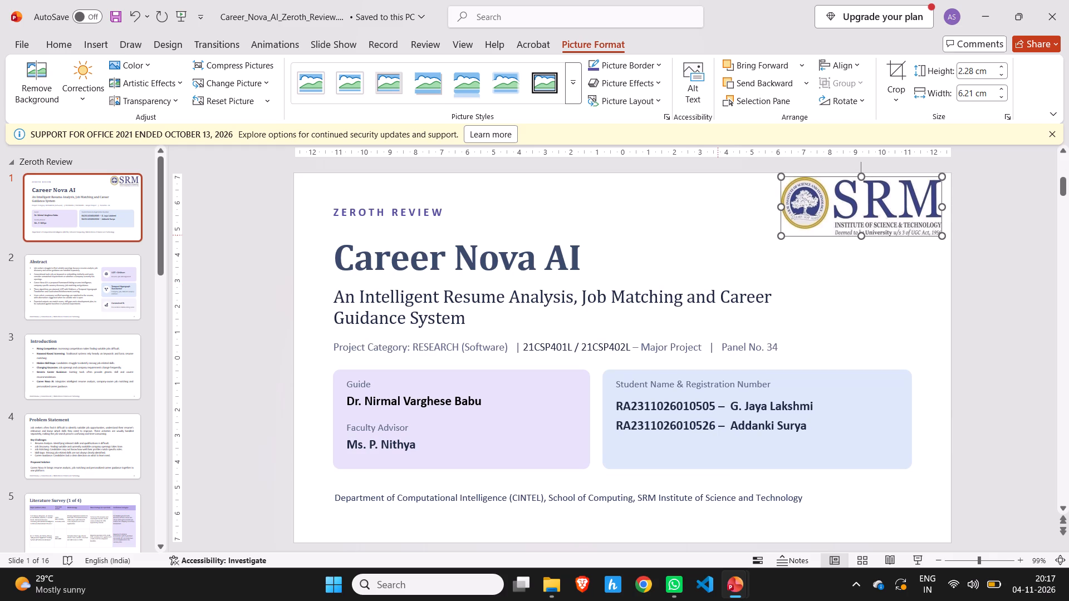
key(Up)
click(665, 239)
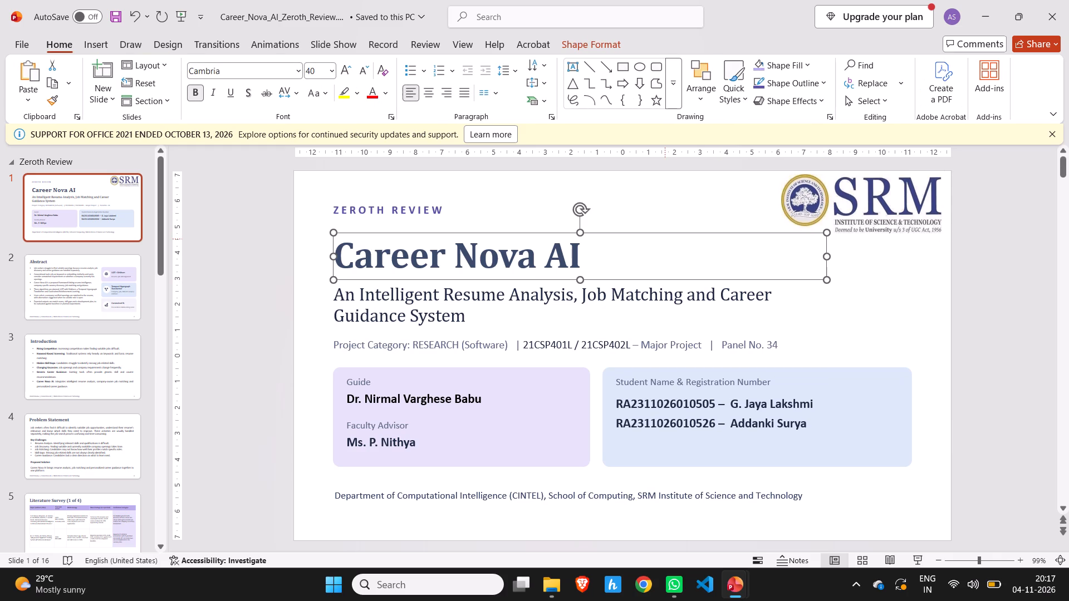
click(849, 337)
On the Abstract slide, narrow the title text box from its right edge so it ends just past the word Abstract.
scroll(849, 337, down, 3)
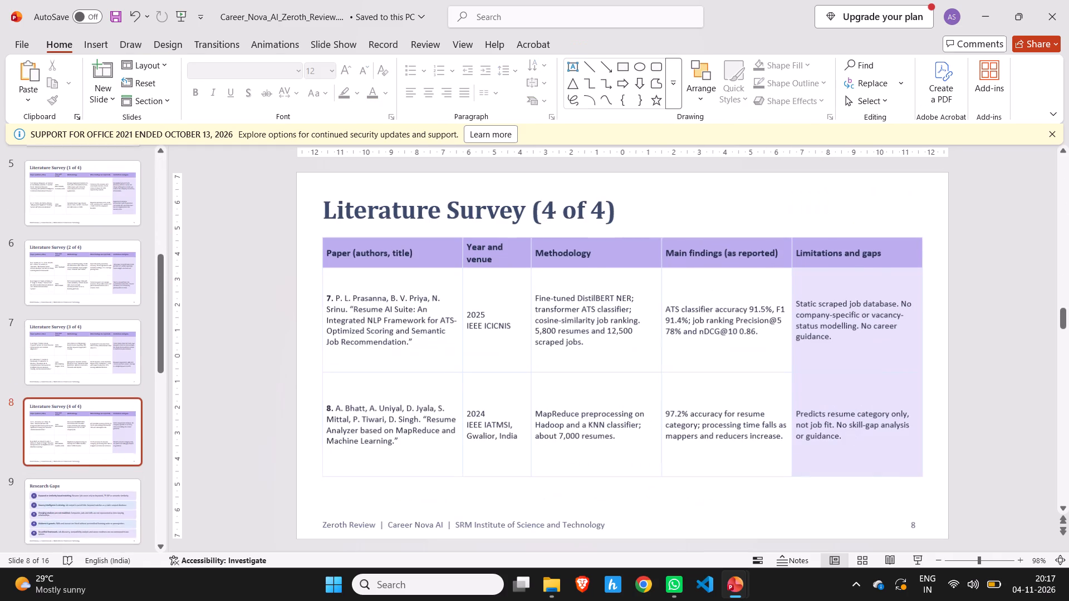
scroll(849, 337, up, 14)
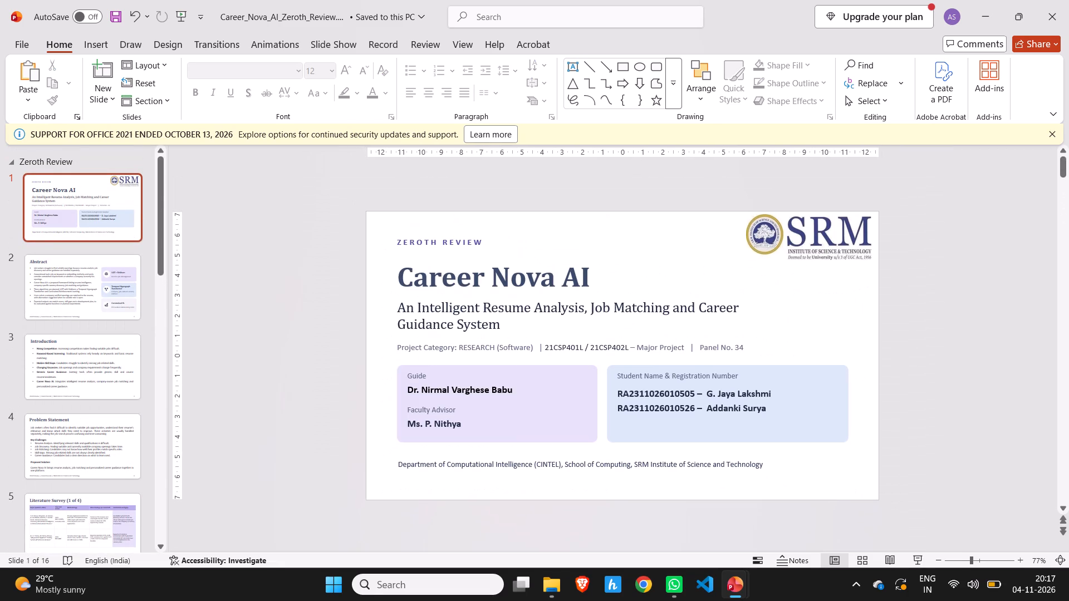
click(119, 283)
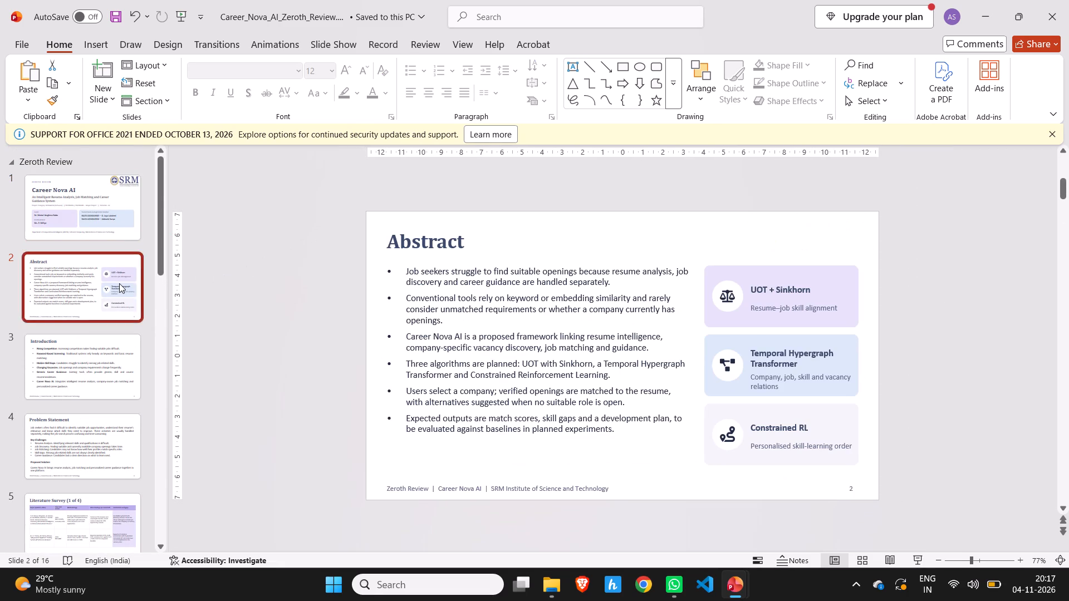
click(796, 241)
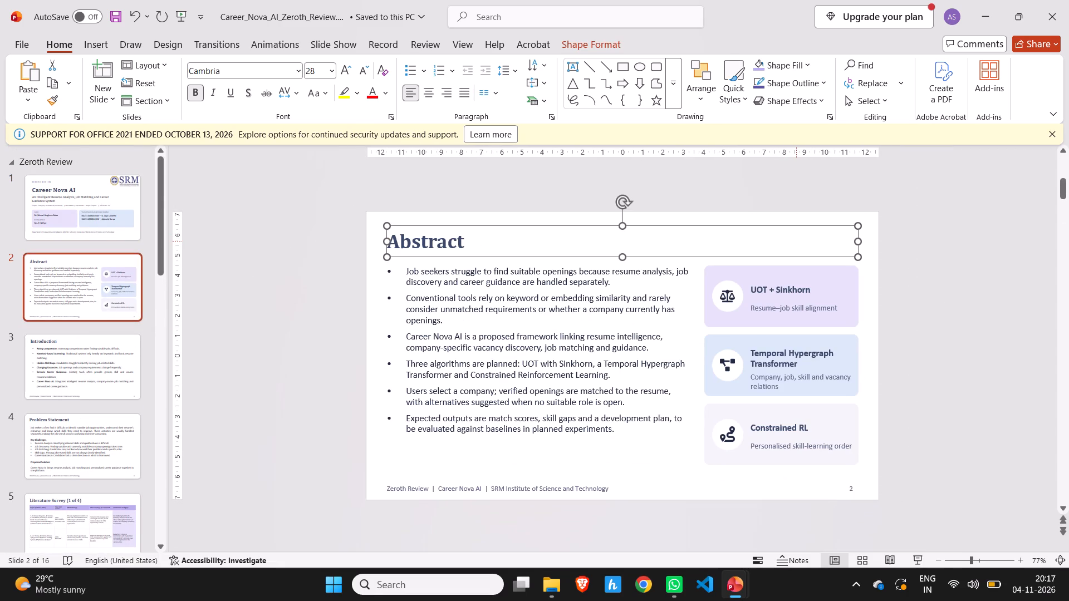
double_click(798, 241)
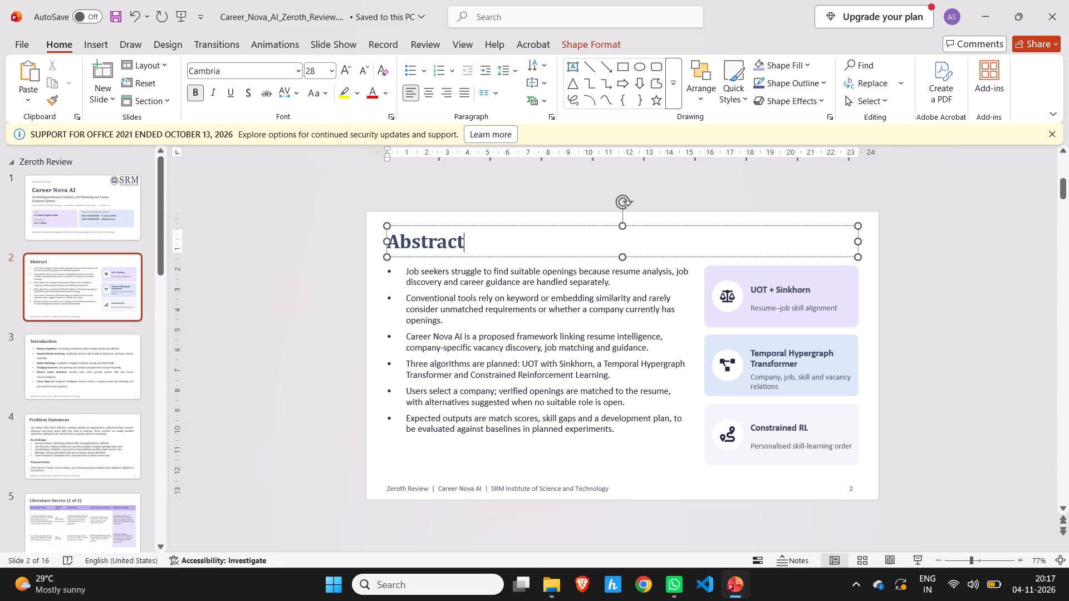
drag(859, 240, 718, 253)
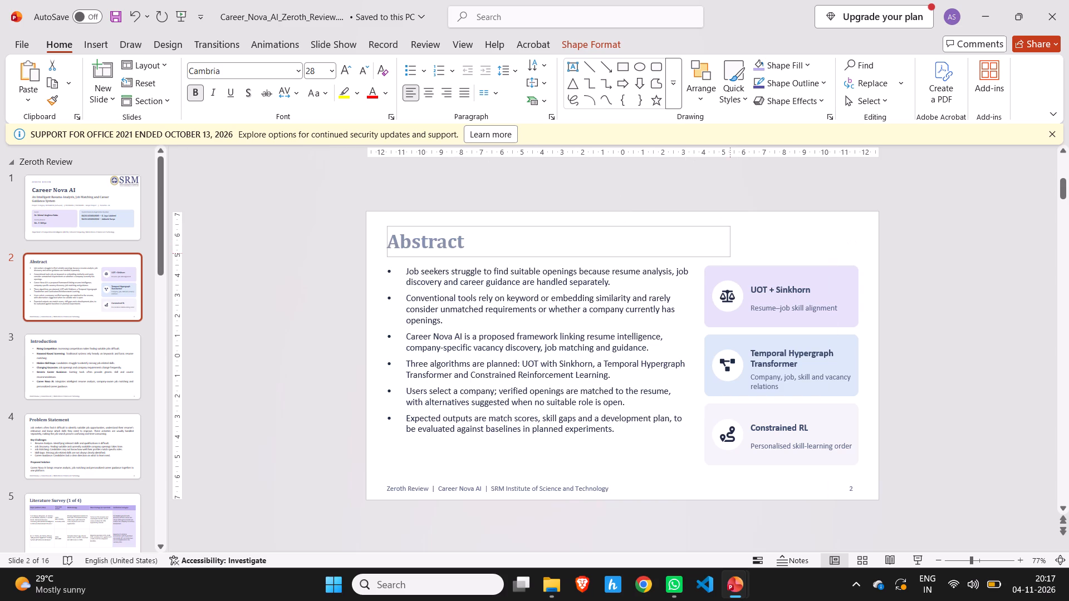
drag(718, 253, 504, 238)
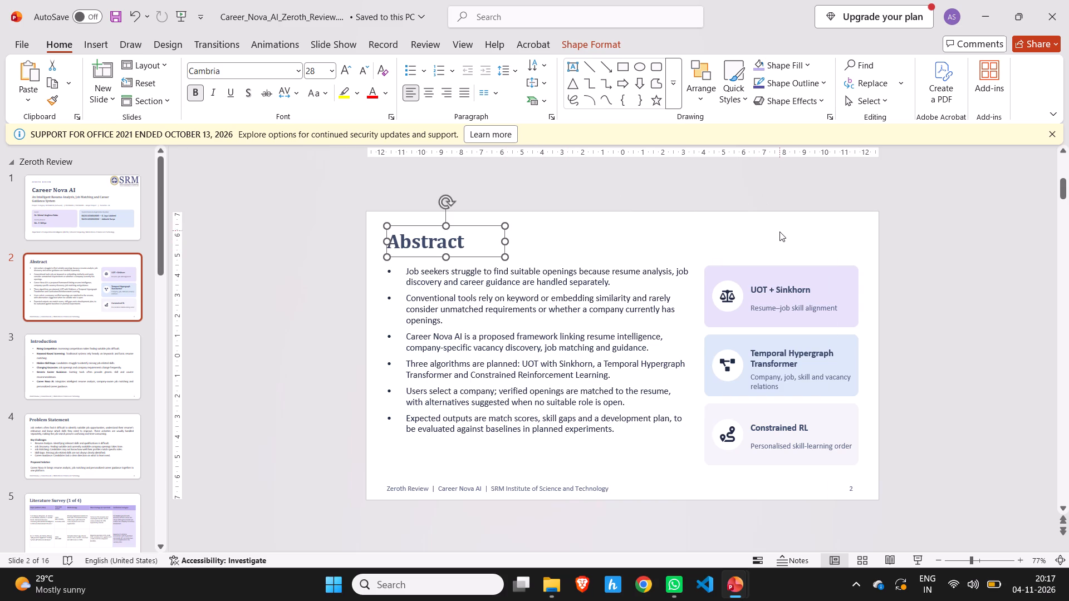
Paste the SRM logo onto the Abstract slide and place it in the upper-right corner above the UOT + Sinkhorn card.
click(779, 232)
key(ctrl+v)
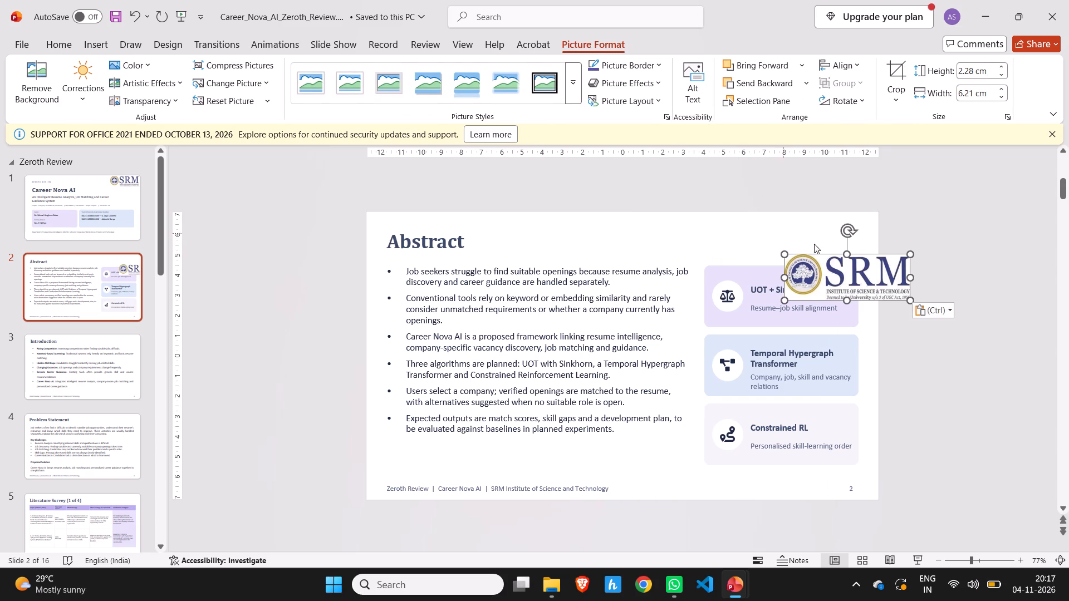
drag(837, 274, 786, 200)
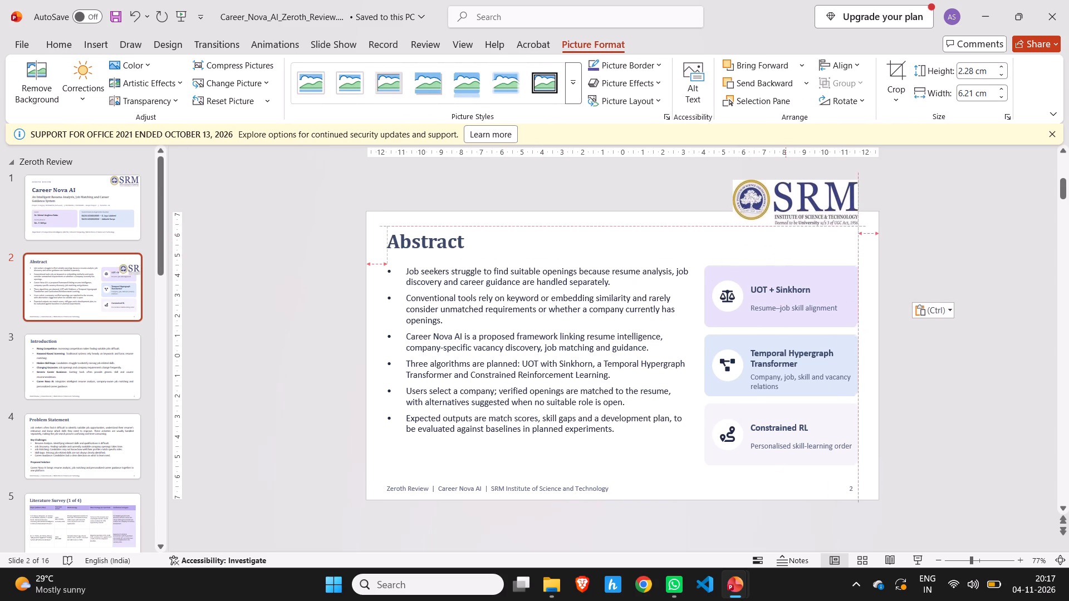
drag(786, 200, 790, 235)
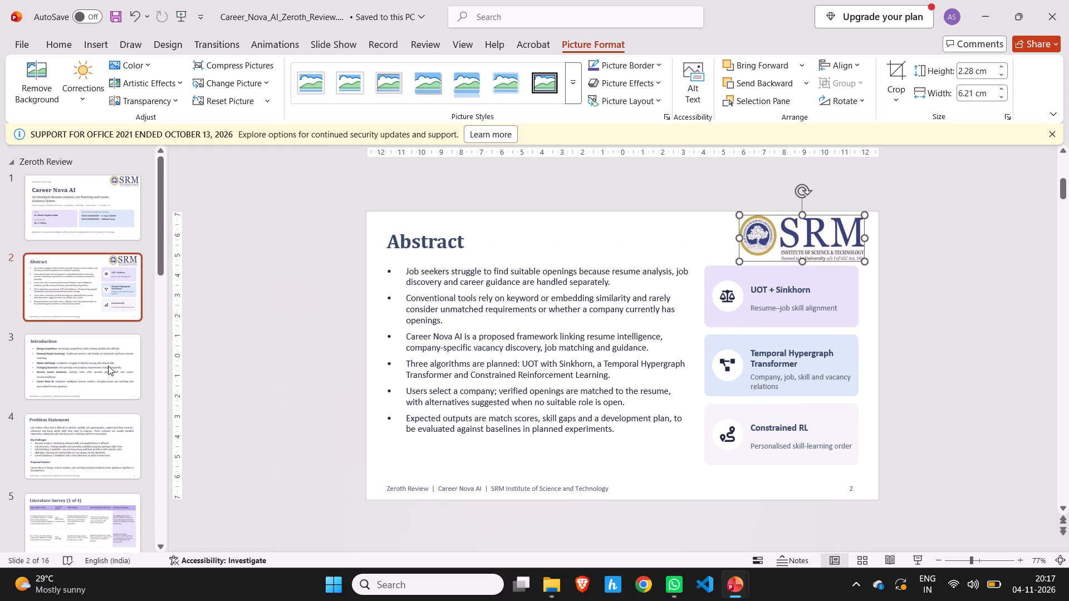
On the Introduction slide, narrow the title text box from its right edge so it ends just past the word Introduction.
click(108, 366)
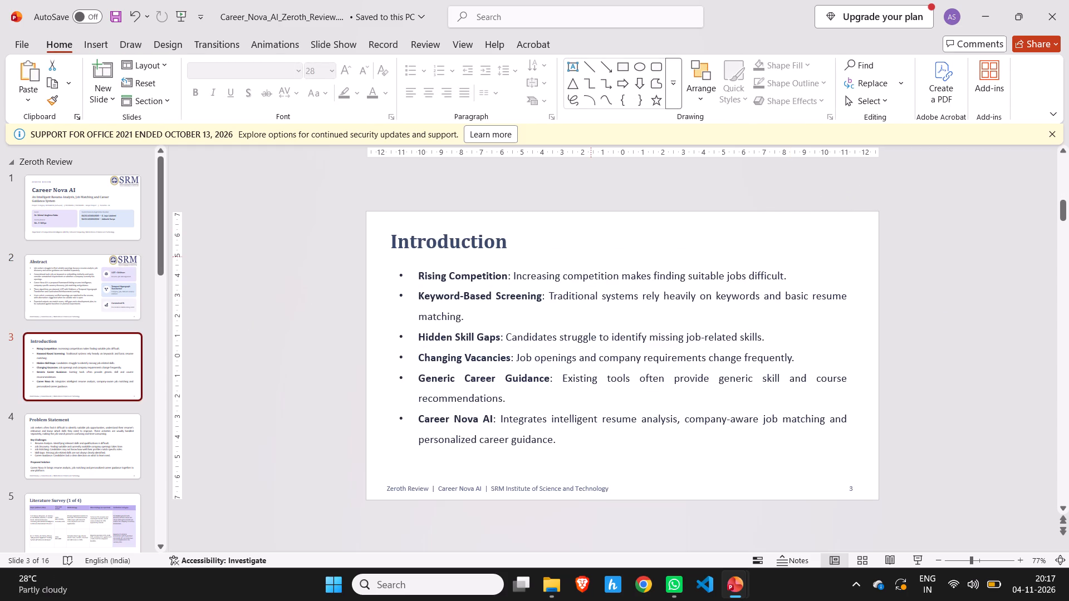
click(591, 257)
click(703, 234)
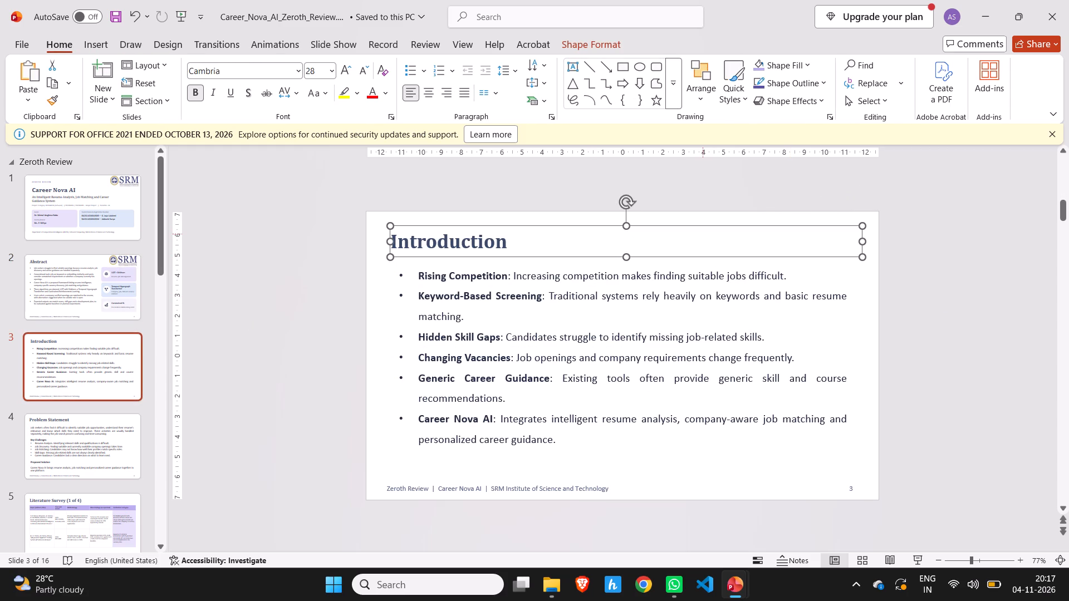
drag(864, 243, 576, 258)
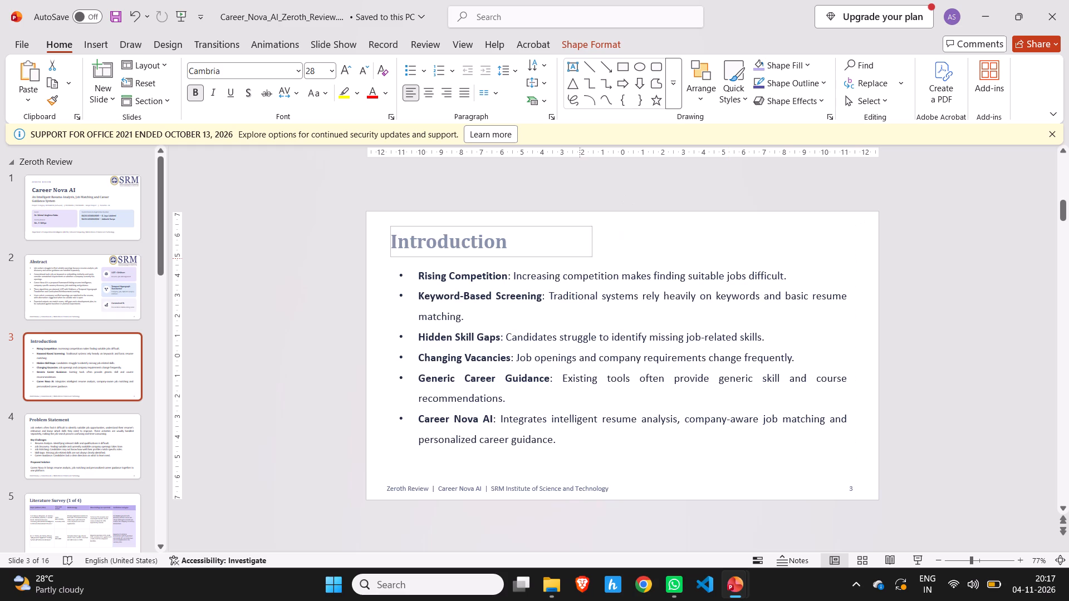
drag(576, 258, 540, 257)
Paste the SRM logo onto the Introduction slide and place it in the upper-right corner, above the bullet text.
click(822, 235)
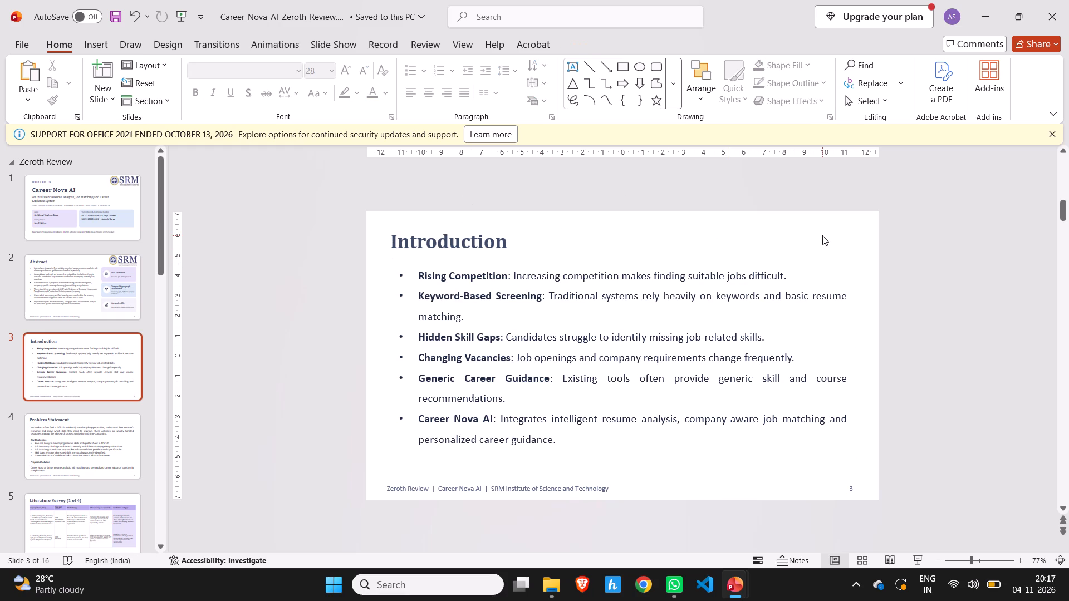
key(ctrl+v)
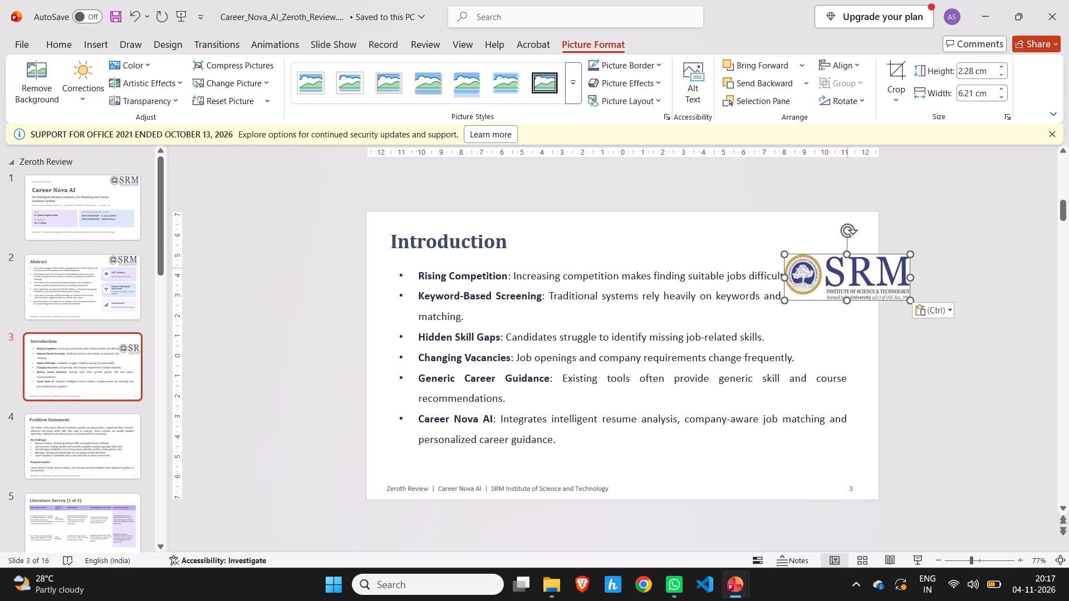
drag(846, 280, 797, 248)
drag(797, 249, 796, 248)
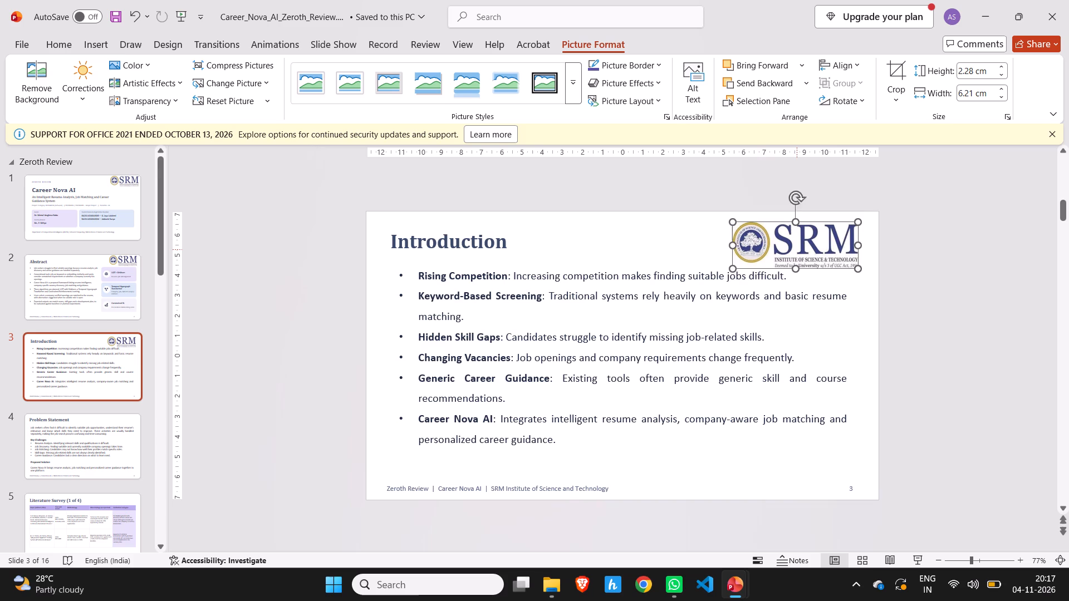
drag(796, 248, 796, 244)
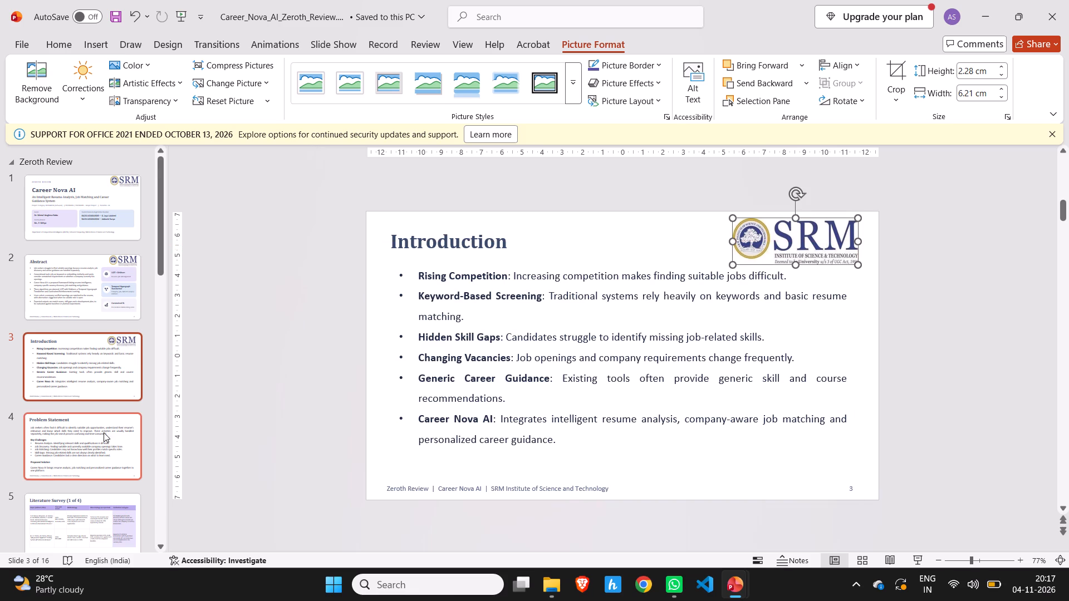
On the Problem Statement slide, narrow the title text box from its right edge so it ends just past the word Statement.
click(97, 435)
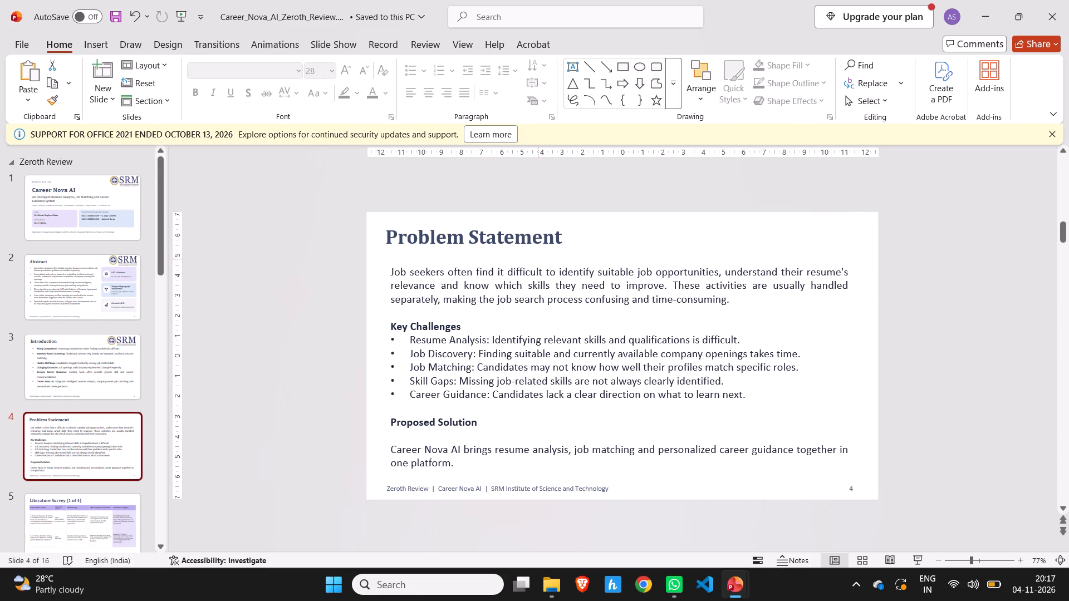
click(571, 249)
click(554, 240)
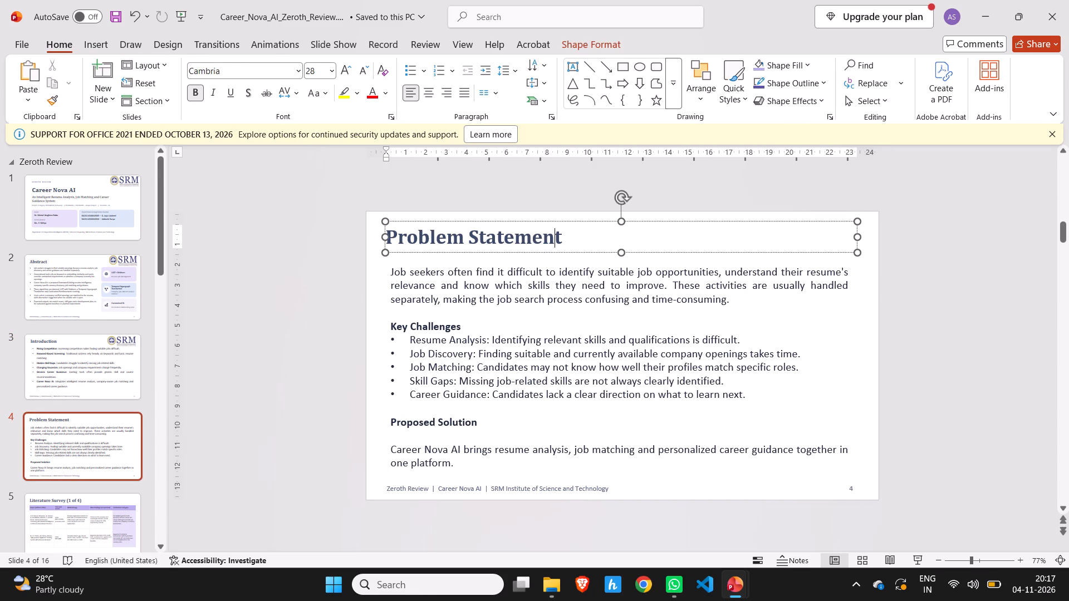
click(859, 238)
drag(859, 238, 692, 233)
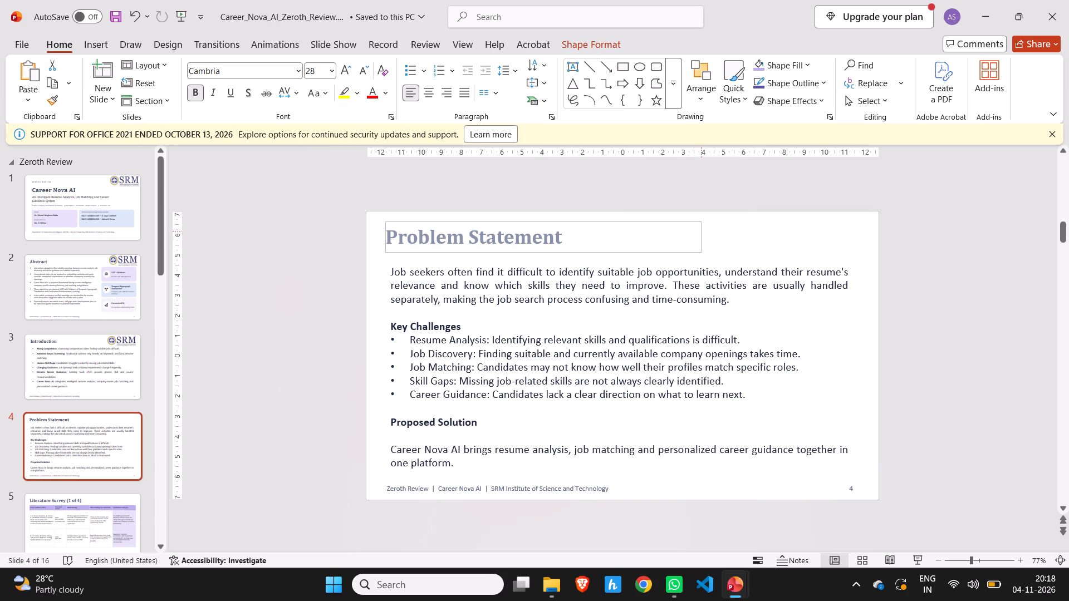
drag(692, 233, 577, 251)
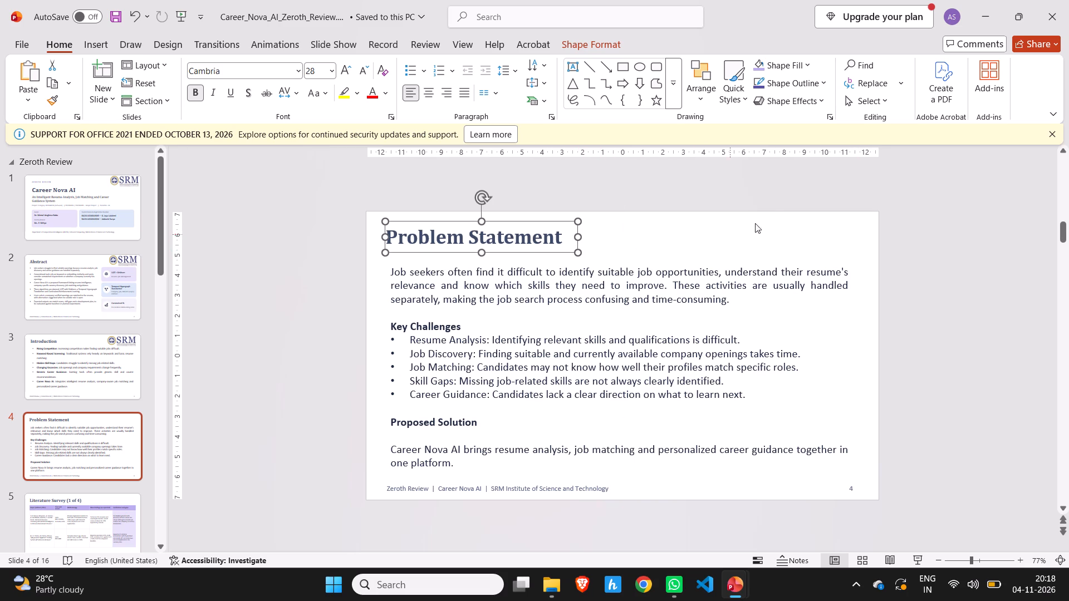
Paste the SRM logo onto the Problem Statement slide, shrink it to about 1.69 × 5.6 cm and place it in the upper-right corner above the body text.
click(758, 245)
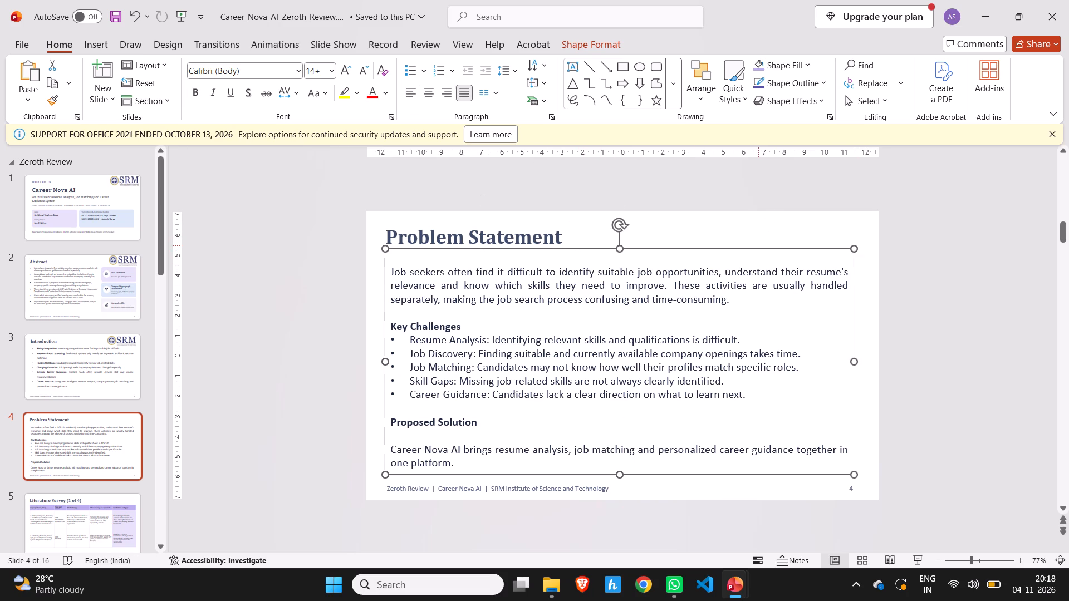
key(ctrl+v)
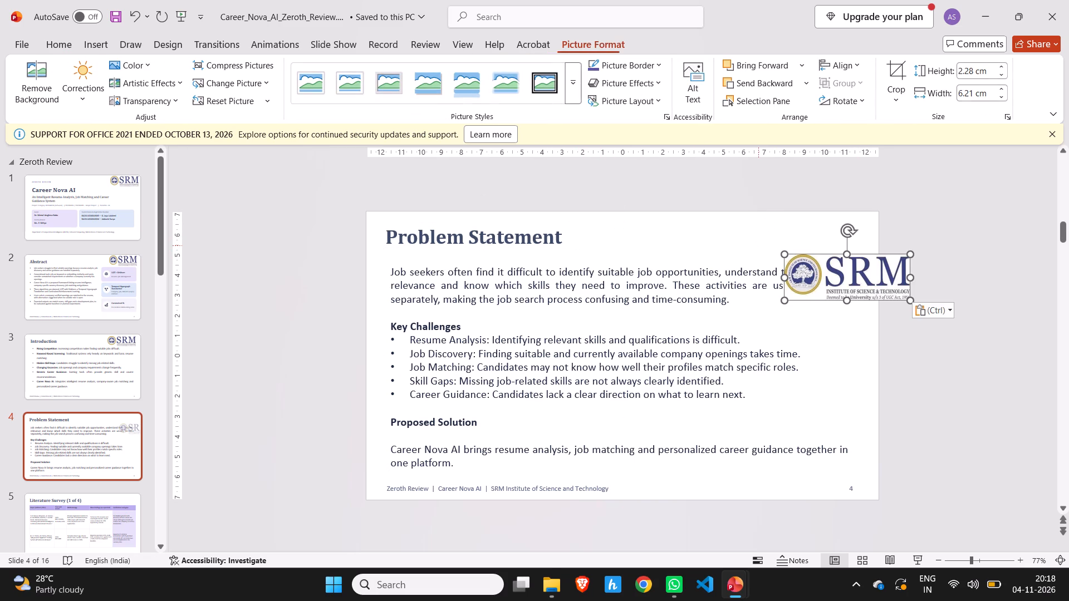
drag(836, 268, 783, 232)
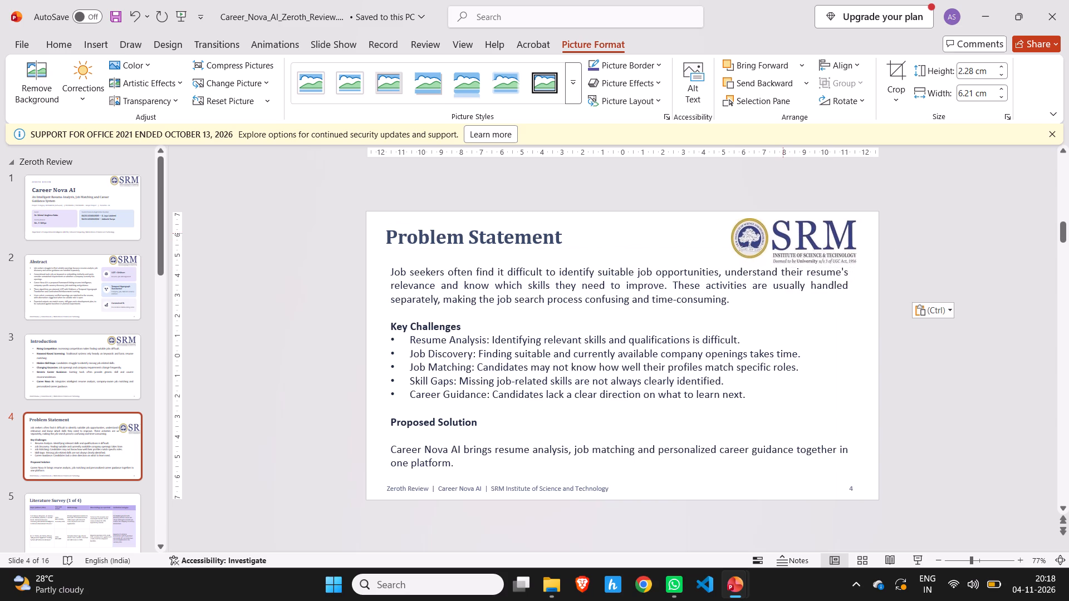
drag(783, 232, 783, 231)
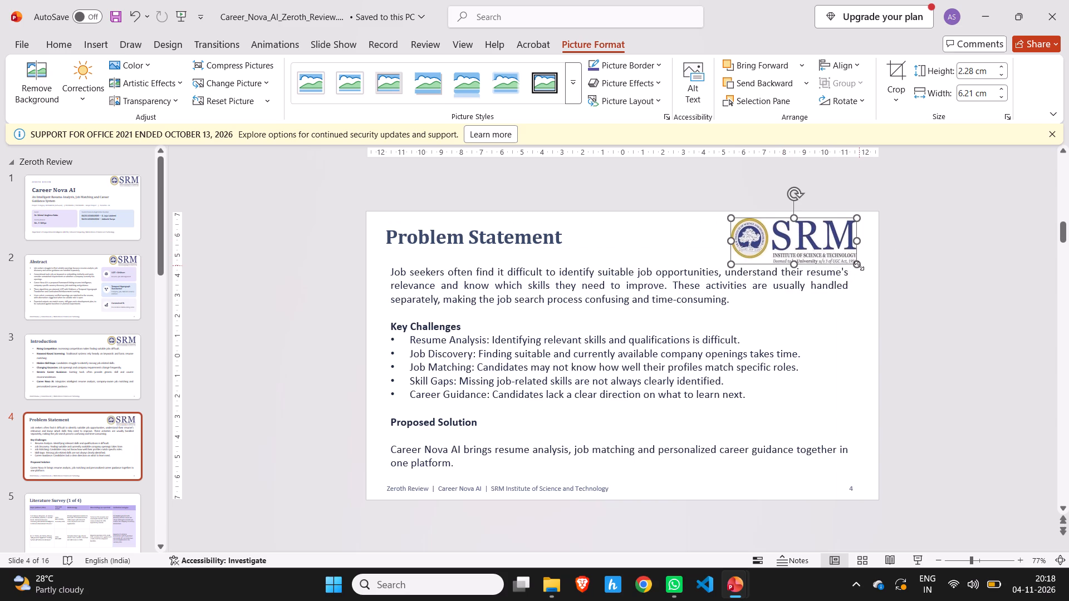
drag(859, 265, 844, 253)
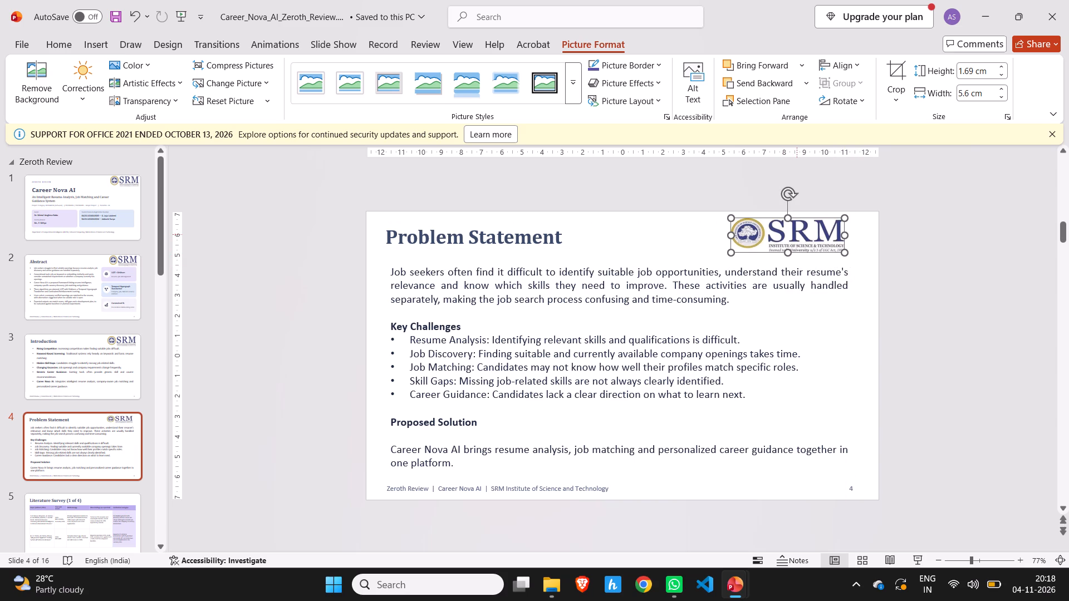
click(797, 234)
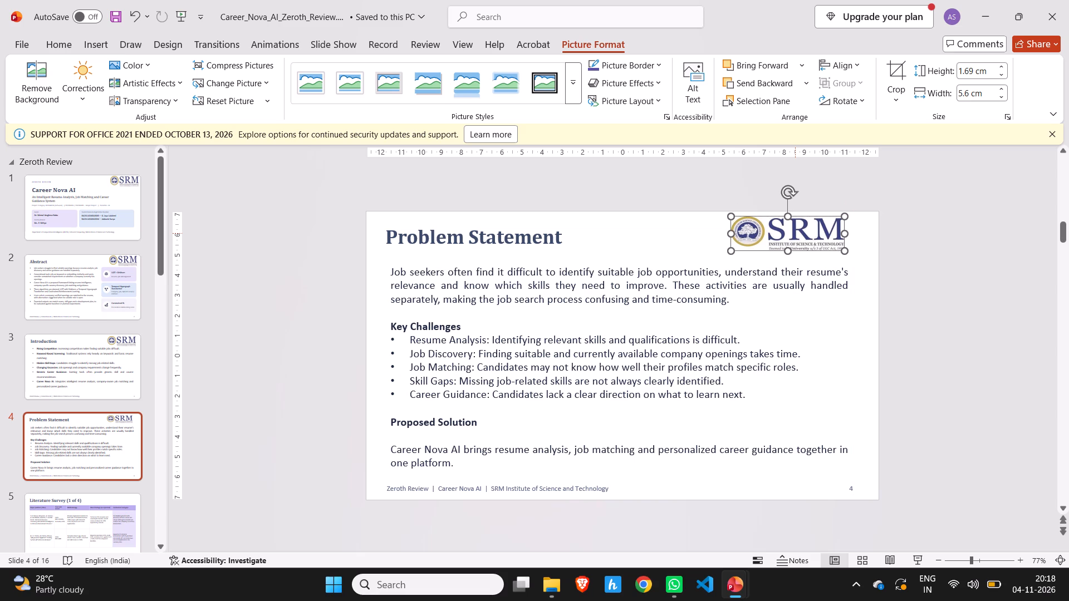
click(788, 233)
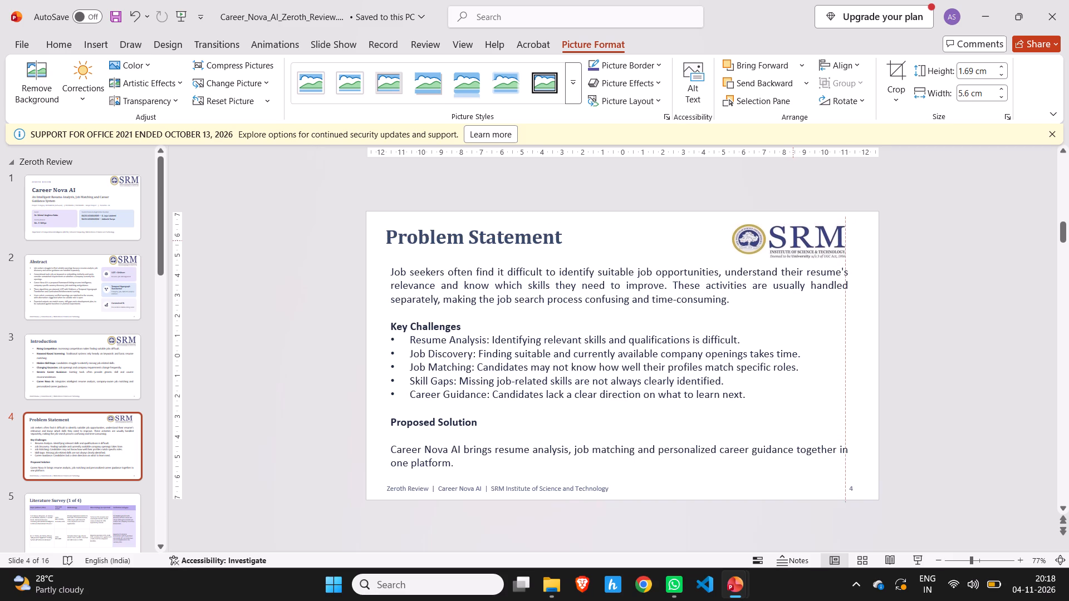
On the Literature Survey (1 of 4) slide, narrow the title text box from its right edge so it ends just past the title.
click(107, 504)
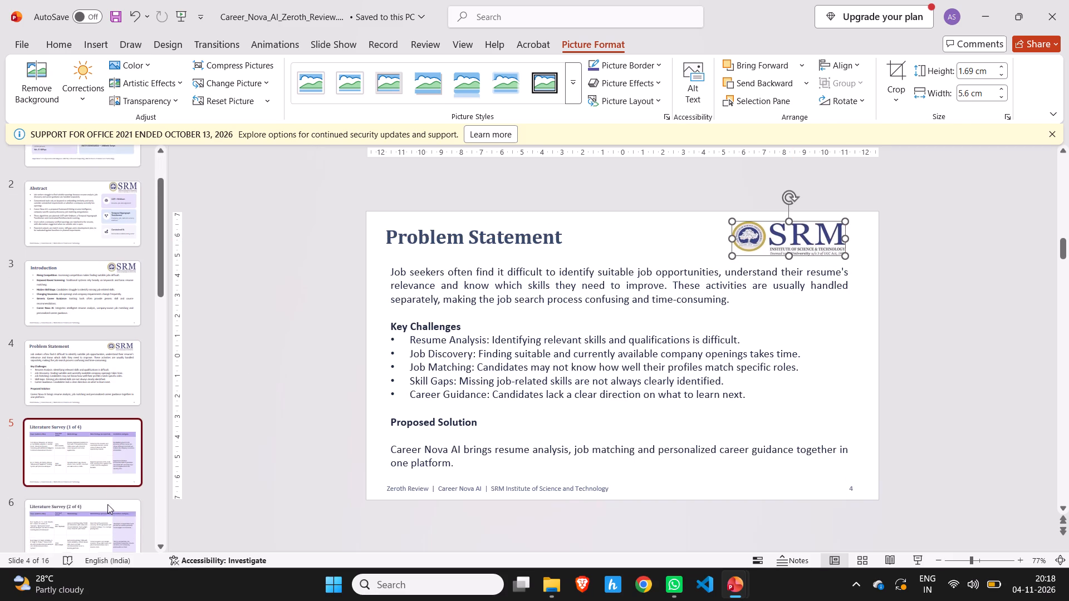
click(653, 246)
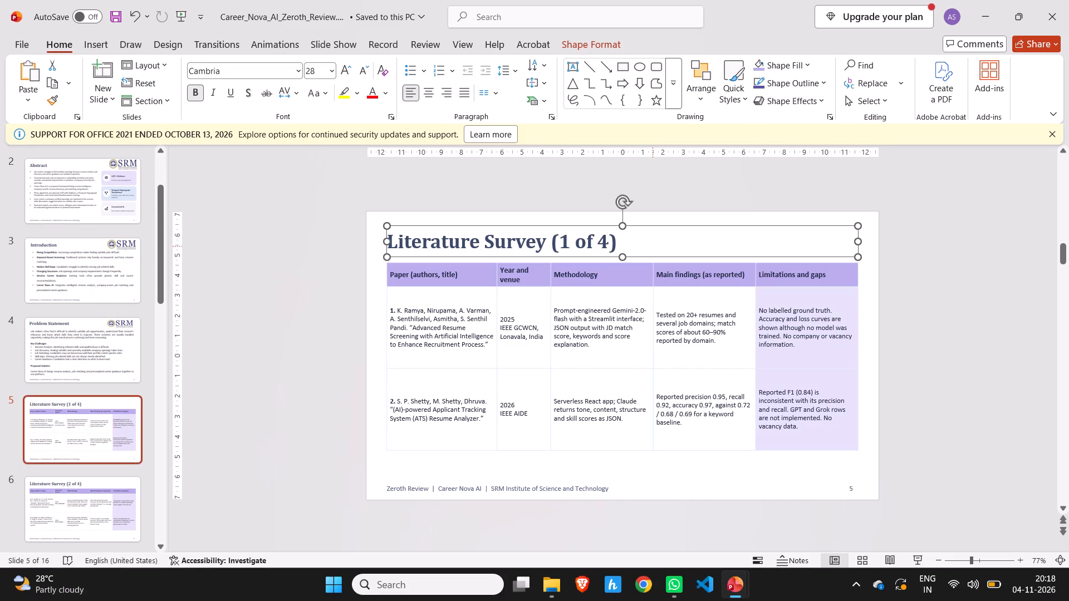
drag(860, 240, 785, 252)
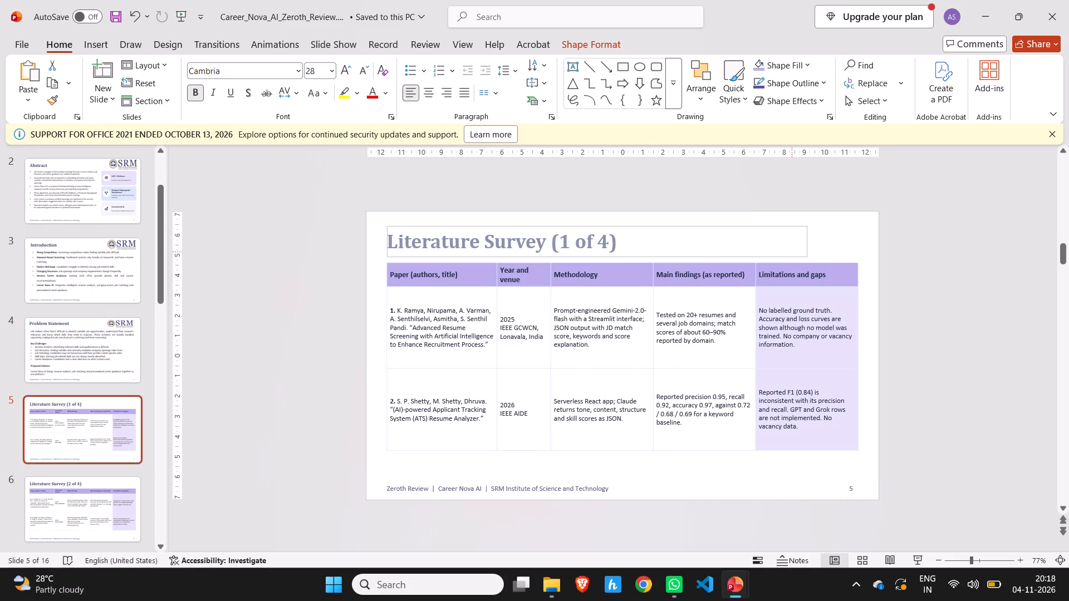
drag(785, 252, 635, 258)
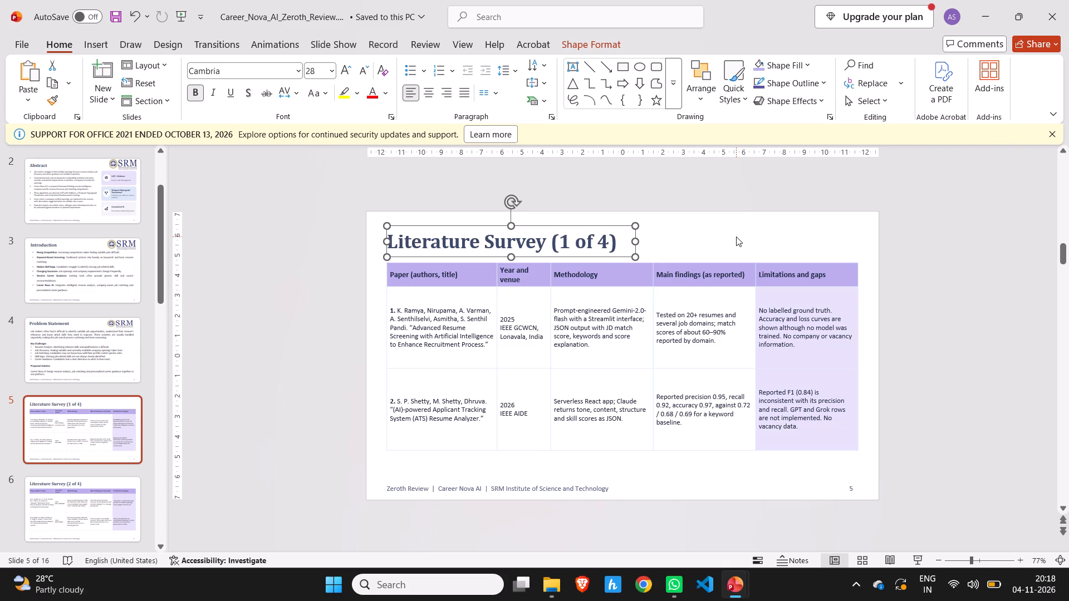
Paste the SRM logo onto the Literature Survey (1 of 4) slide, shrink it to about 2.1 × 5.85 cm and align it above the table's right end.
click(736, 237)
key(ctrl+v)
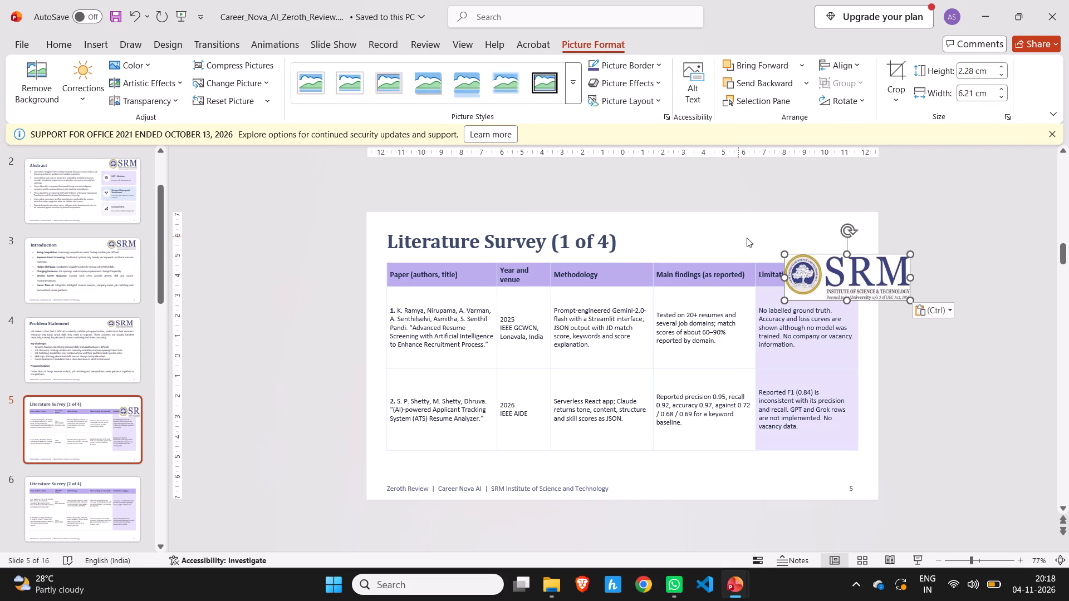
drag(827, 269, 764, 204)
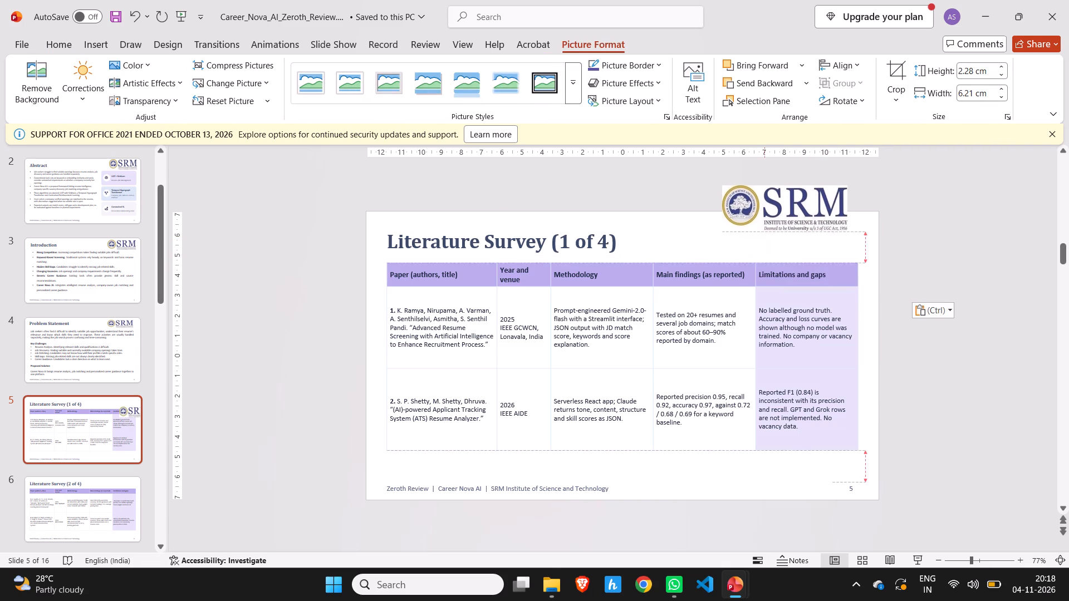
drag(764, 204, 763, 233)
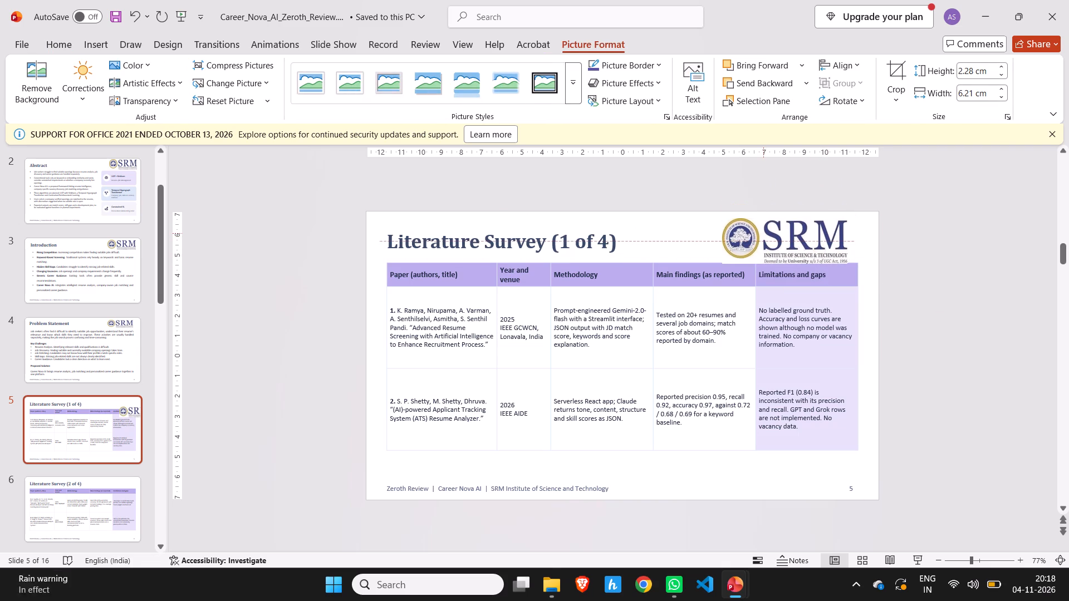
drag(849, 267, 840, 262)
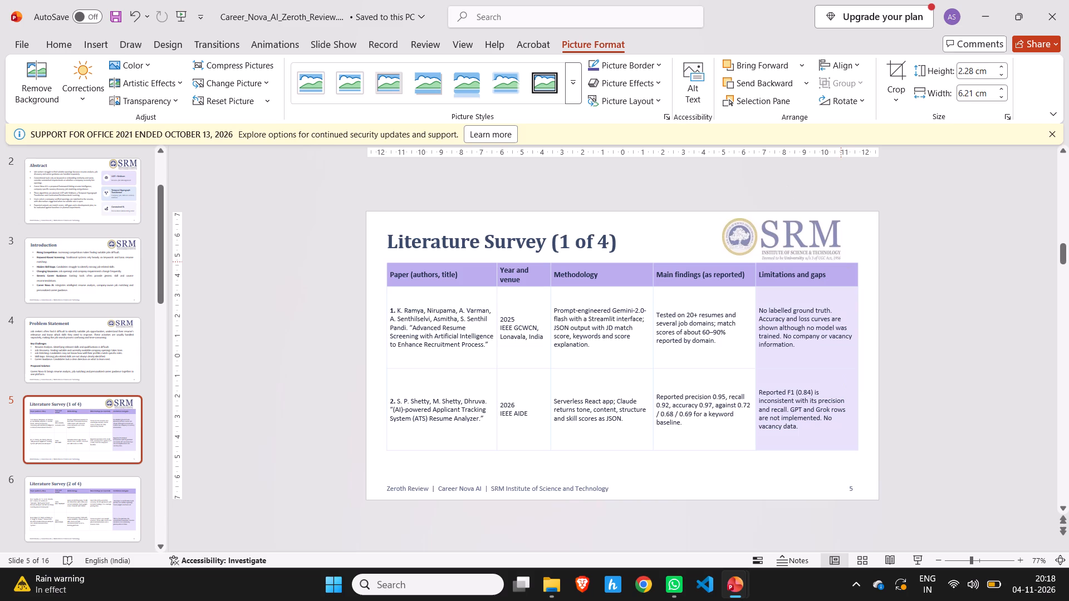
drag(840, 262, 839, 261)
drag(785, 230, 816, 230)
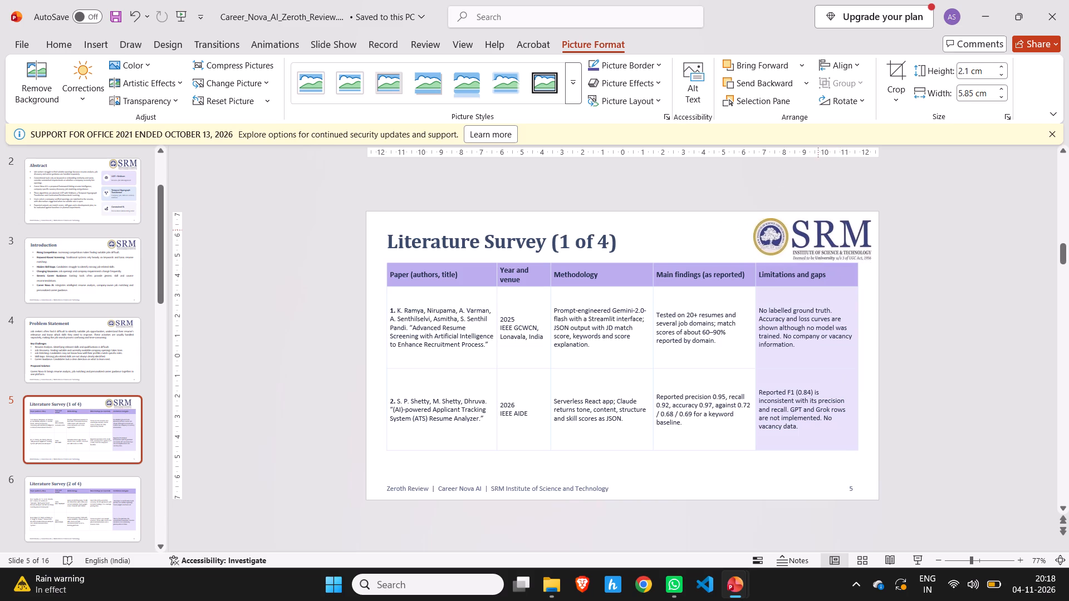
drag(816, 230, 800, 231)
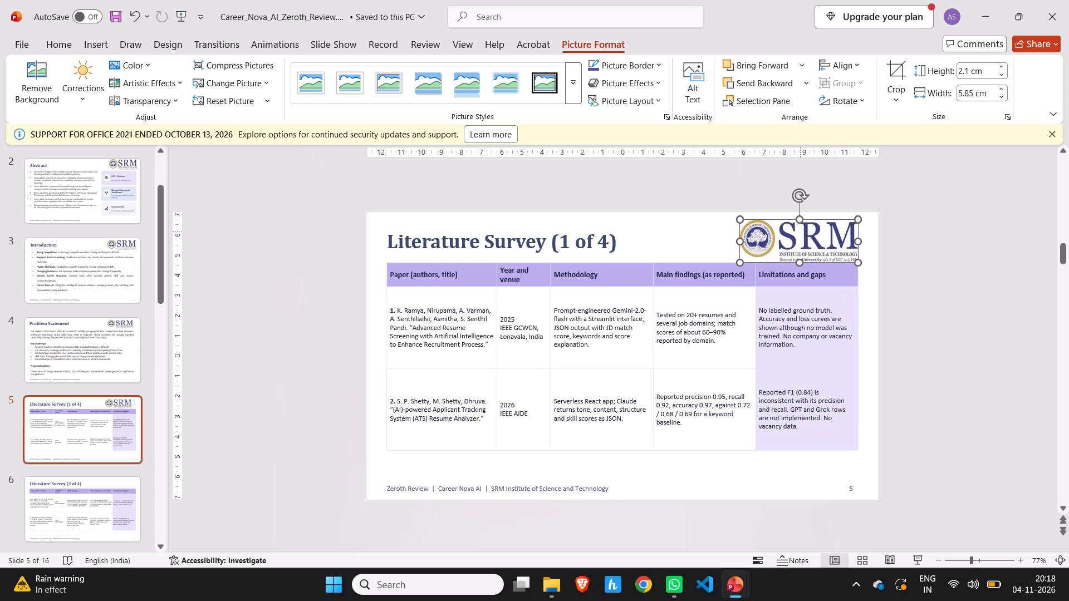
On the Literature Survey (2 of 4) slide, narrow the title text box from its right edge so it ends just past the title.
click(90, 502)
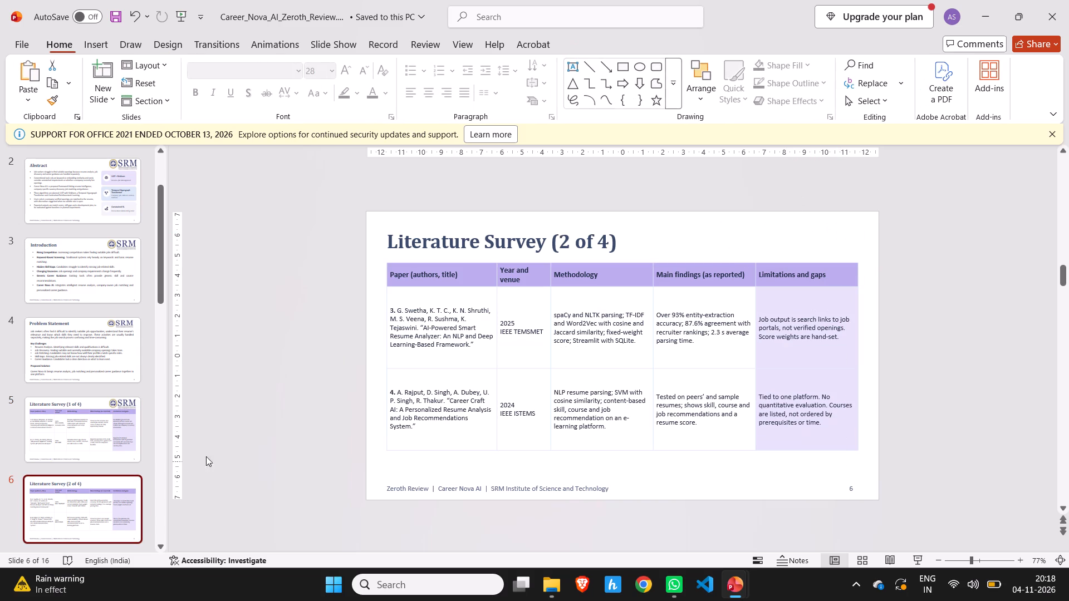
click(649, 245)
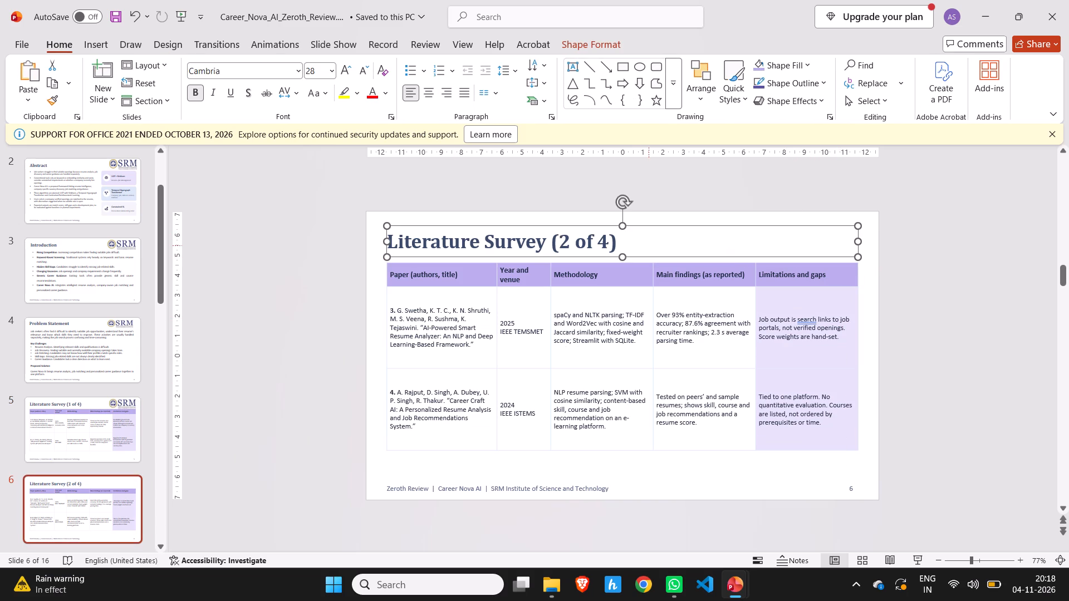
drag(856, 242, 788, 250)
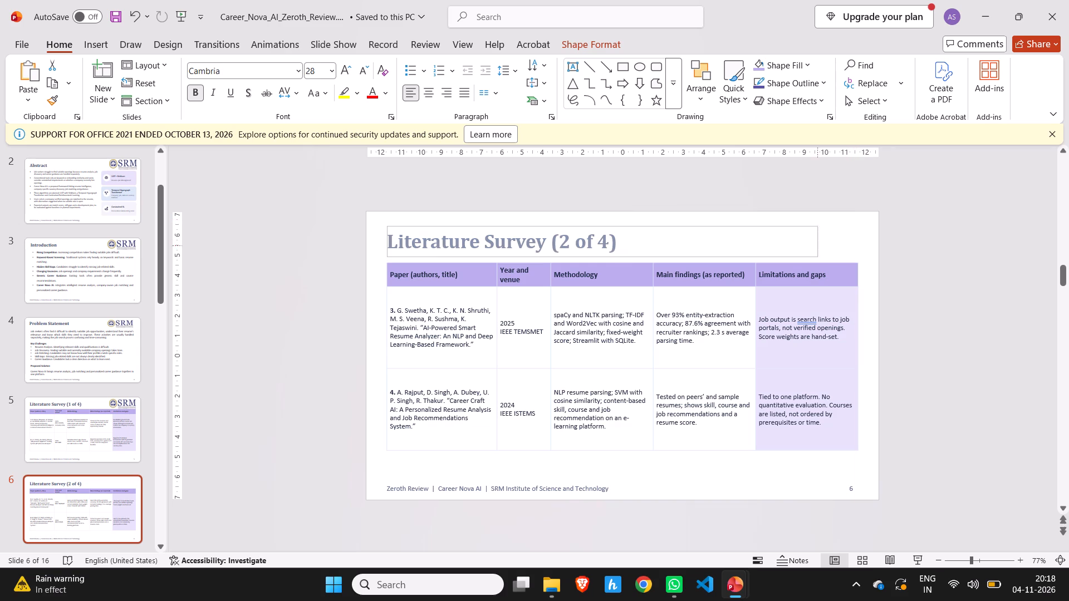
drag(788, 250, 633, 250)
Paste the SRM logo onto the Literature Survey (2 of 4) slide, shrink it to about 1.89 × 4.66 cm and place it above the Limitations column.
click(766, 231)
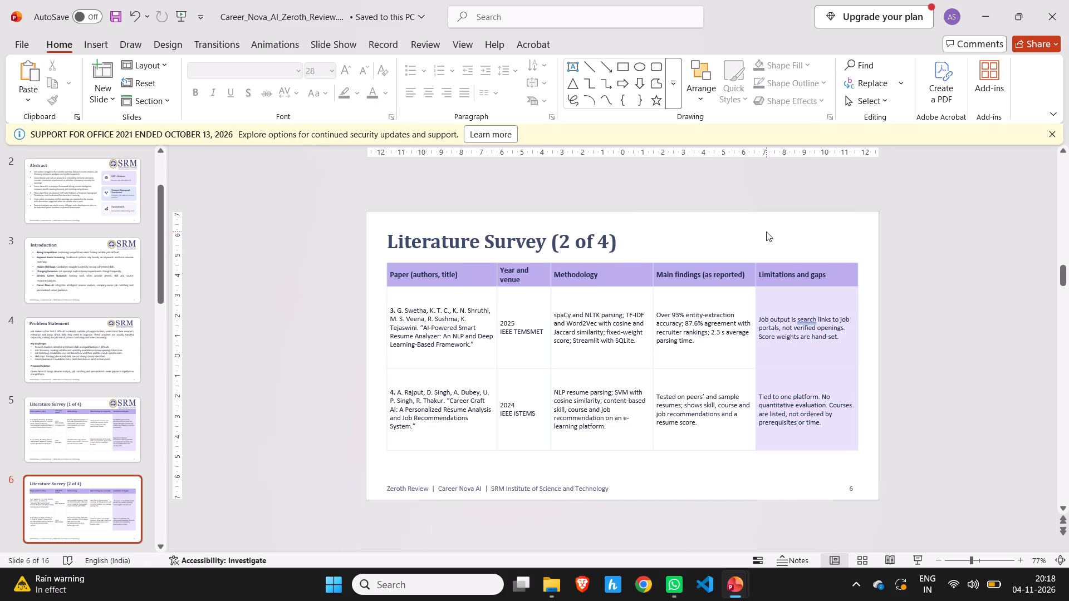
key(ctrl+v)
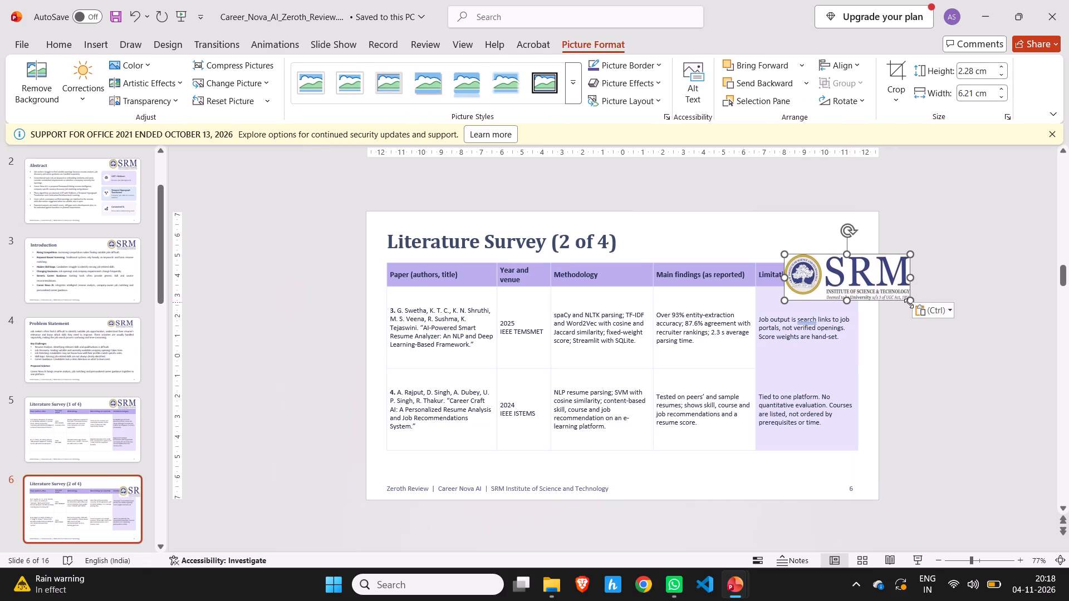
drag(910, 302, 878, 292)
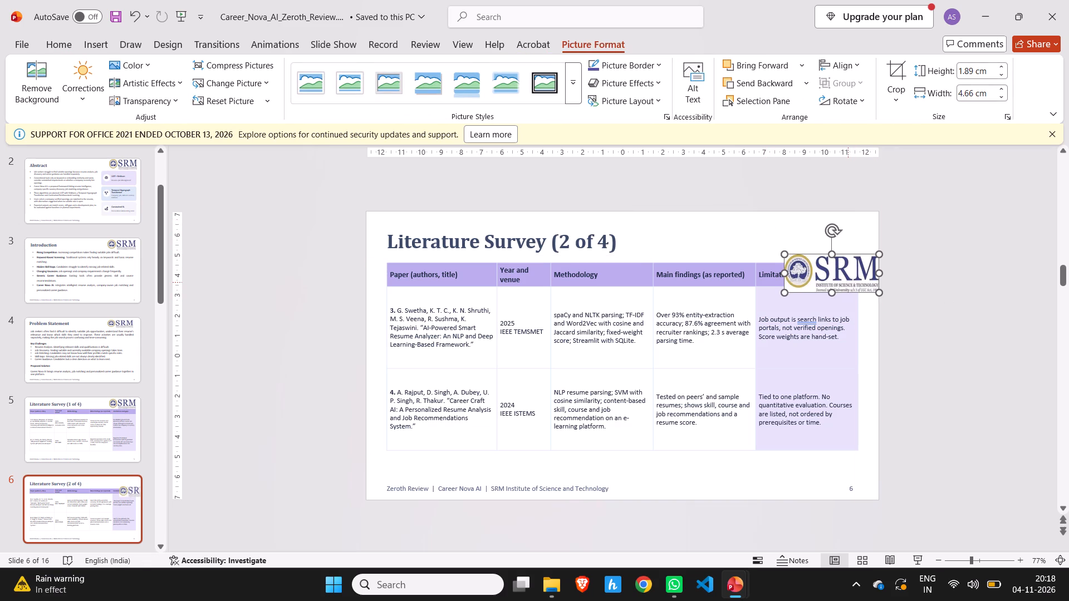
drag(845, 282, 823, 248)
On the Literature Survey (3 of 4) slide, narrow the title text box from its right edge so it ends shortly past the title.
scroll(112, 459, down, 1)
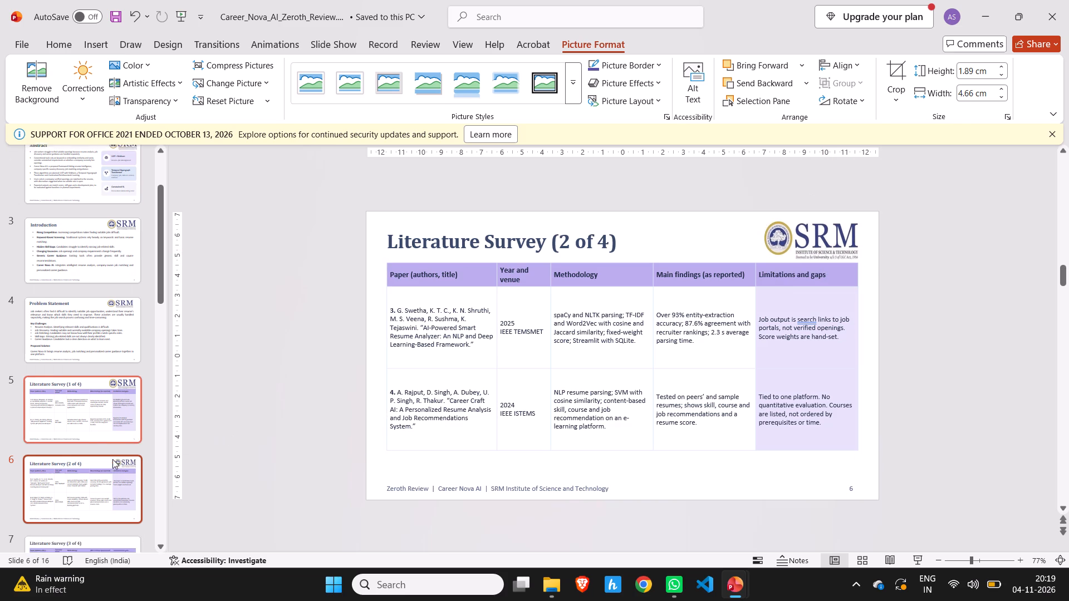
scroll(112, 459, down, 2)
scroll(96, 344, up, 1)
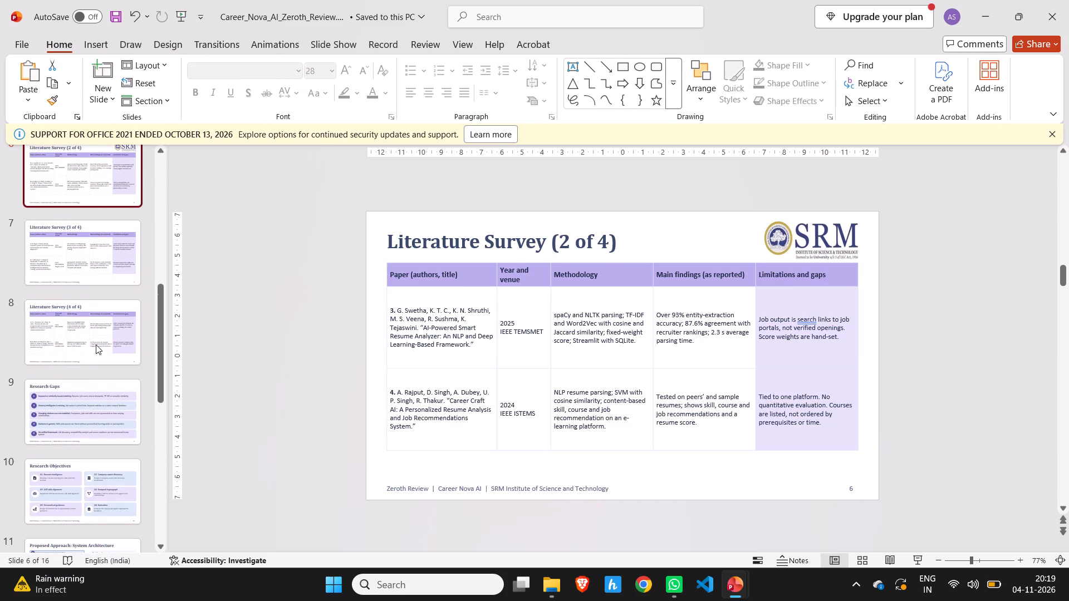
scroll(96, 344, up, 1)
click(97, 258)
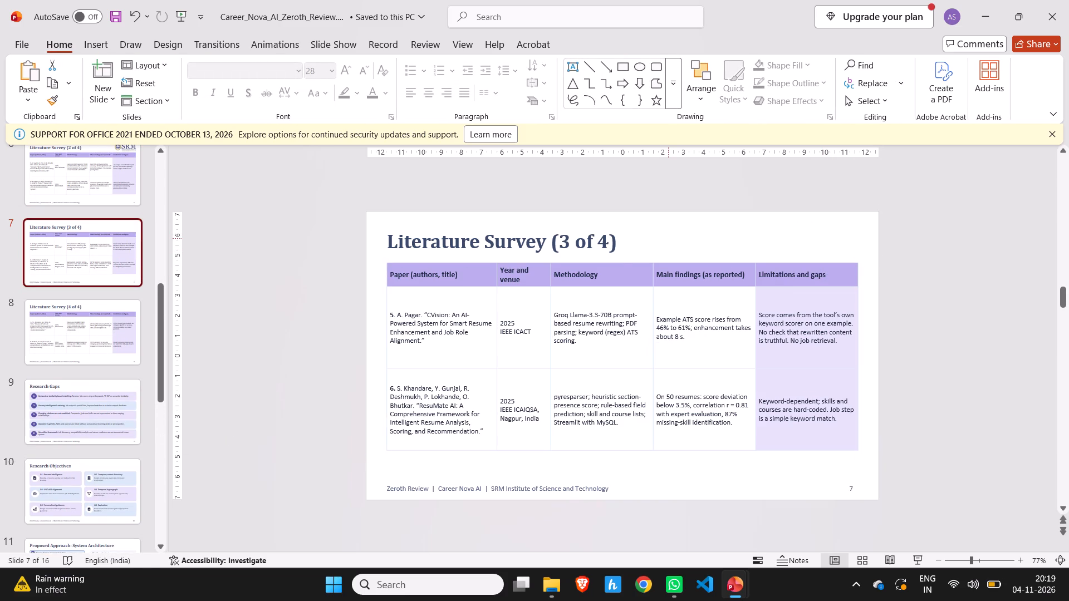
click(668, 238)
drag(861, 243, 661, 254)
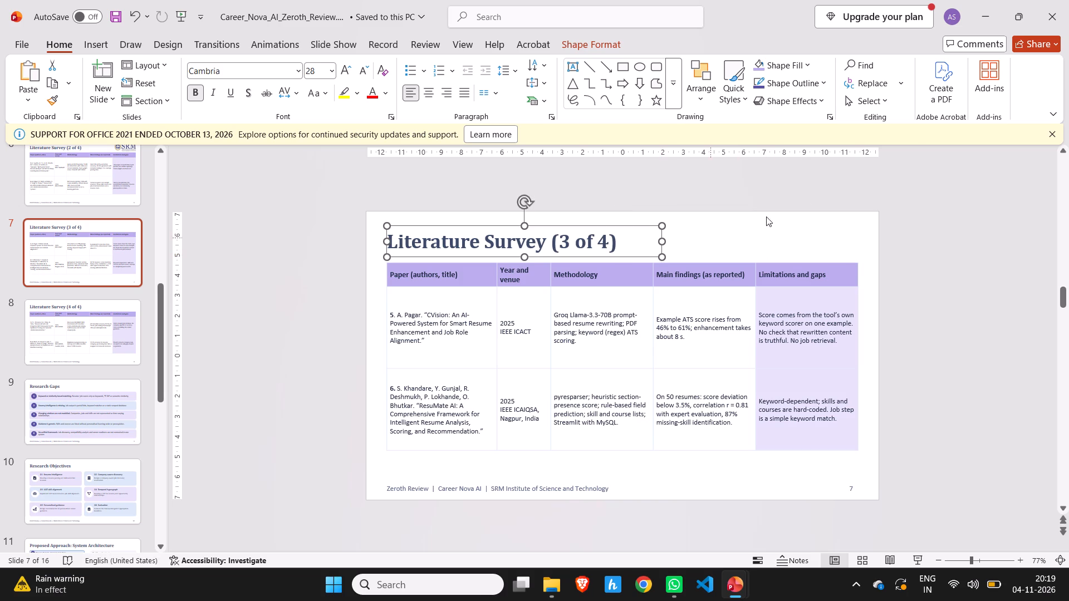
Paste the SRM logo onto the Literature Survey (3 of 4) slide, place it above the table's right end and shrink it to about 1.9 × 5.59 cm.
click(790, 229)
key(ctrl+v)
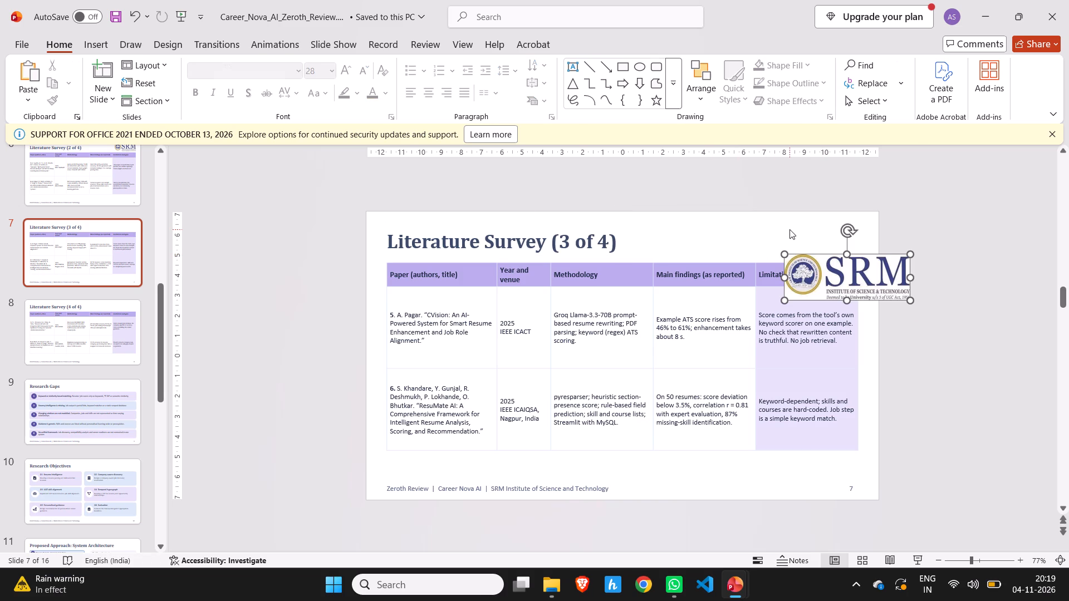
drag(835, 272, 782, 247)
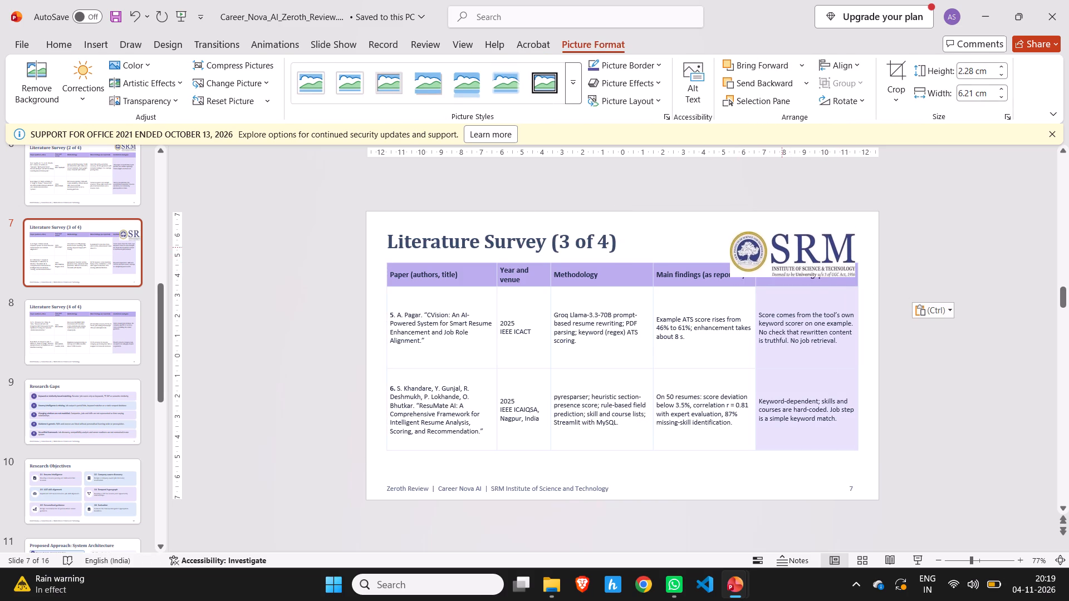
drag(782, 247, 782, 238)
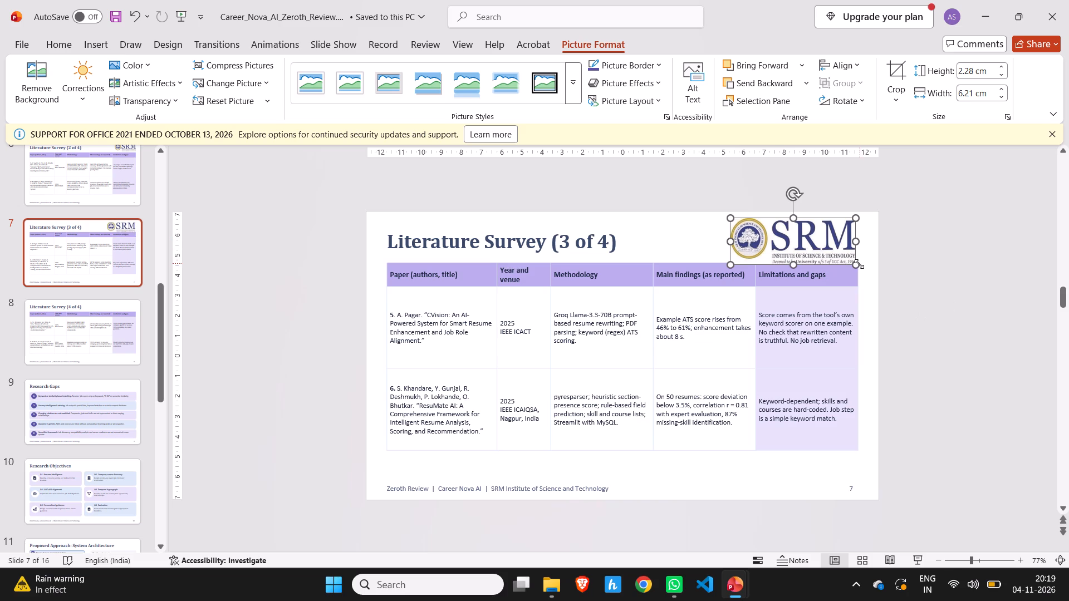
drag(857, 264, 843, 254)
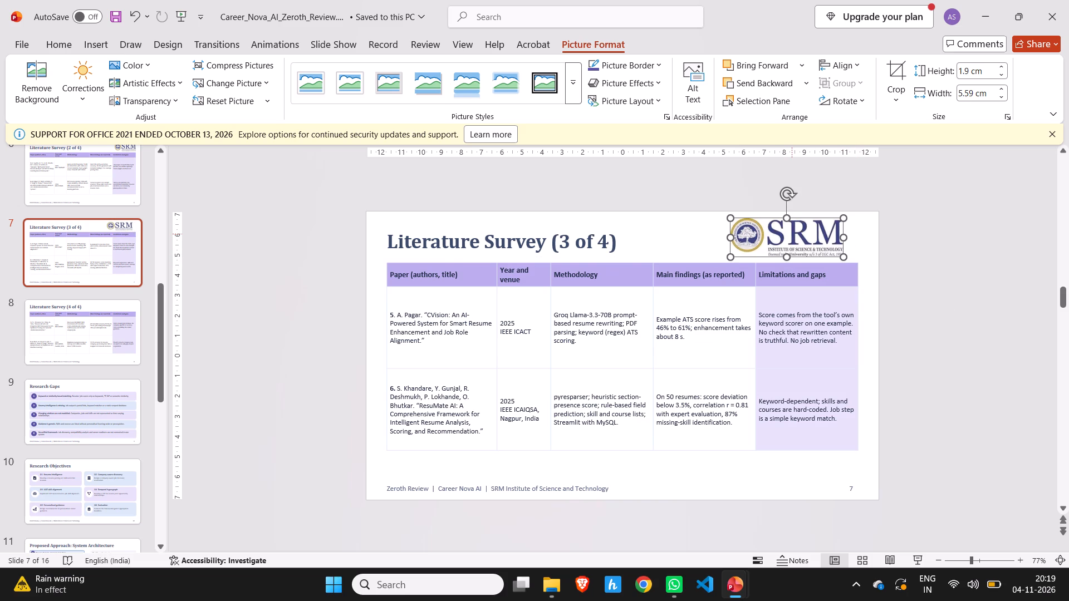
Shift the SRM logo on the Literature Survey (3 of 4) slide slightly right, close to the table's right edge.
drag(792, 234, 802, 233)
On the Literature Survey (4 of 4) slide, narrow the title text box from its right edge so it ends shortly past the title.
click(90, 336)
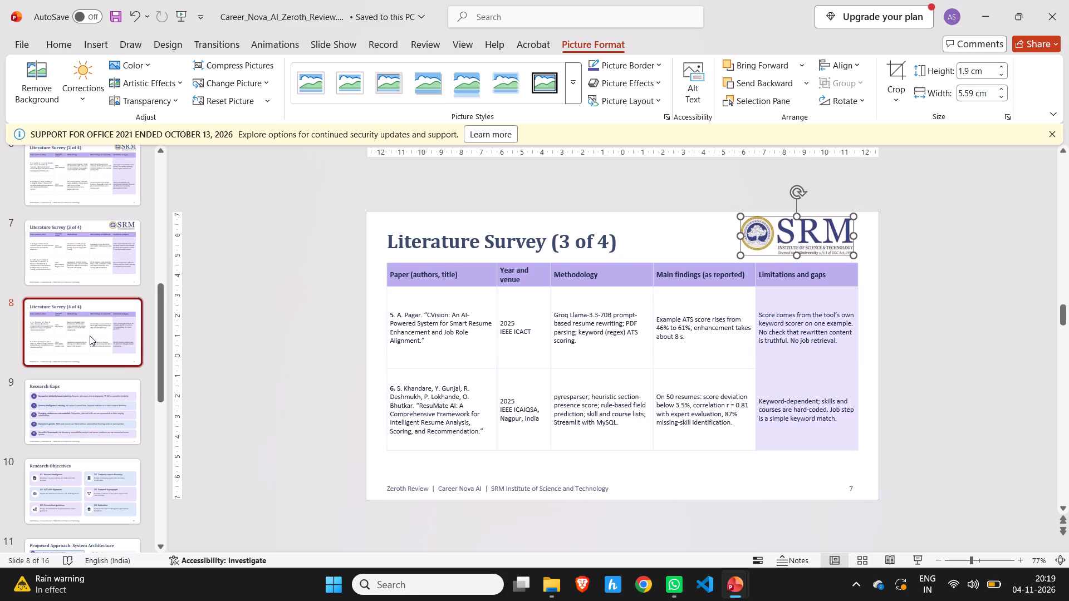
click(646, 245)
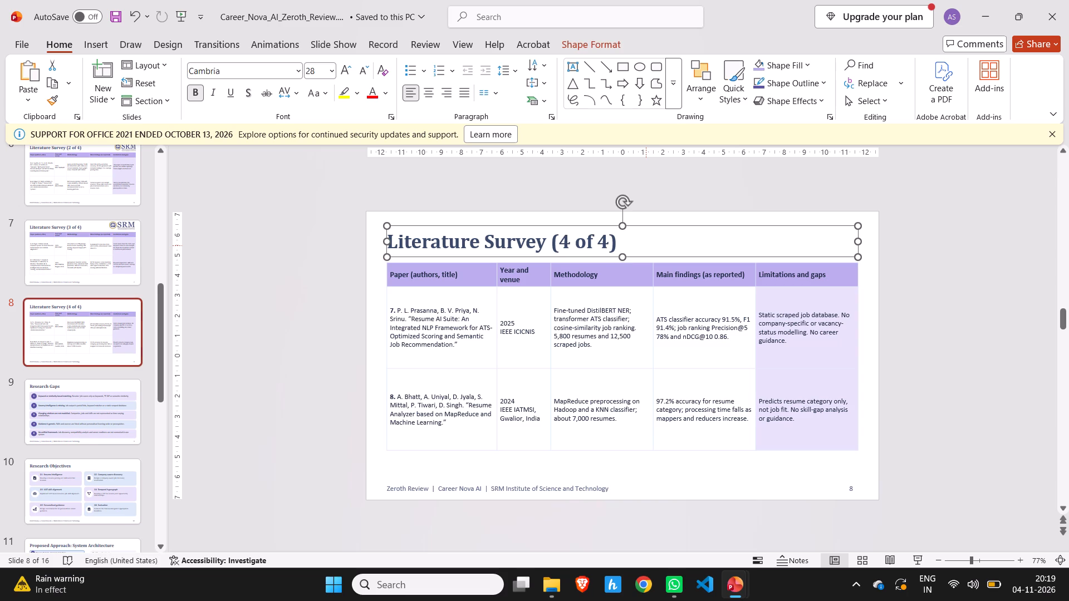
drag(859, 244, 815, 247)
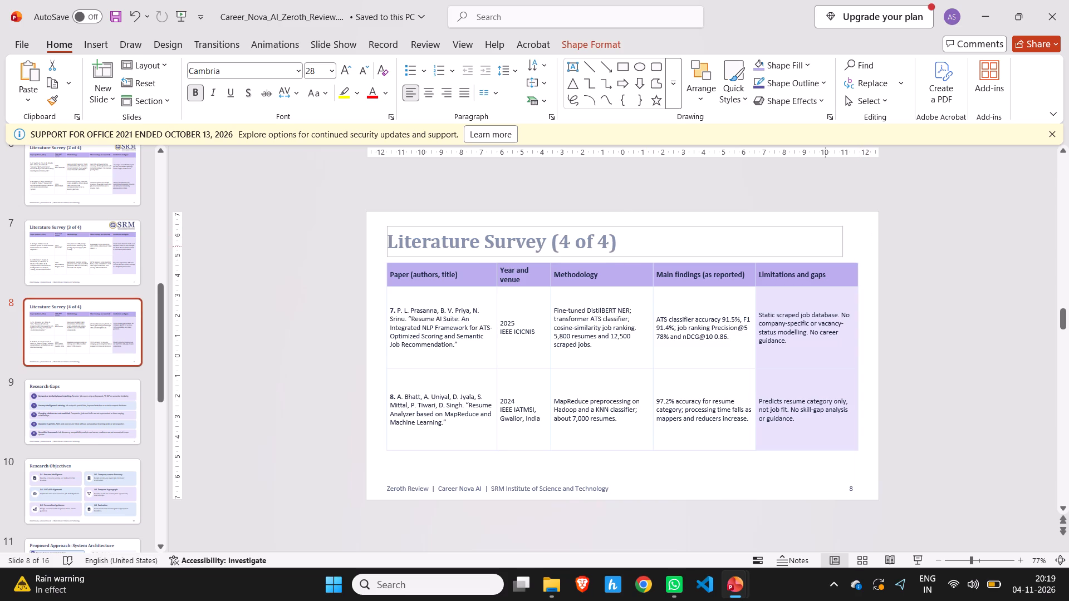
drag(815, 247, 648, 252)
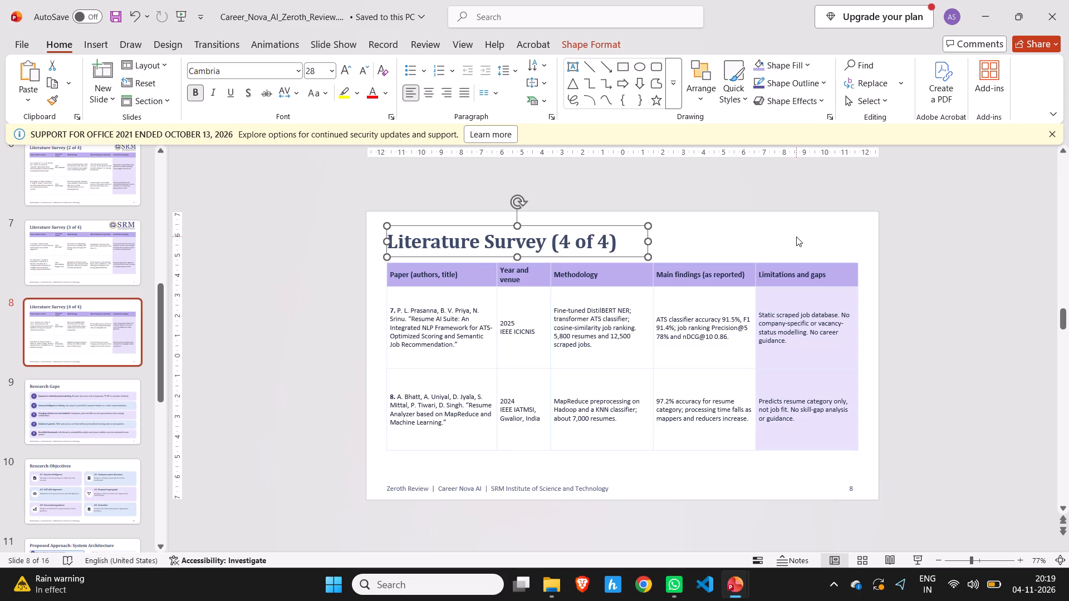
Paste the SRM logo onto the Literature Survey (4 of 4) slide, shrink it to about 2.05 × 5.18 cm and place it above the Limitations column.
click(796, 237)
key(ctrl+v)
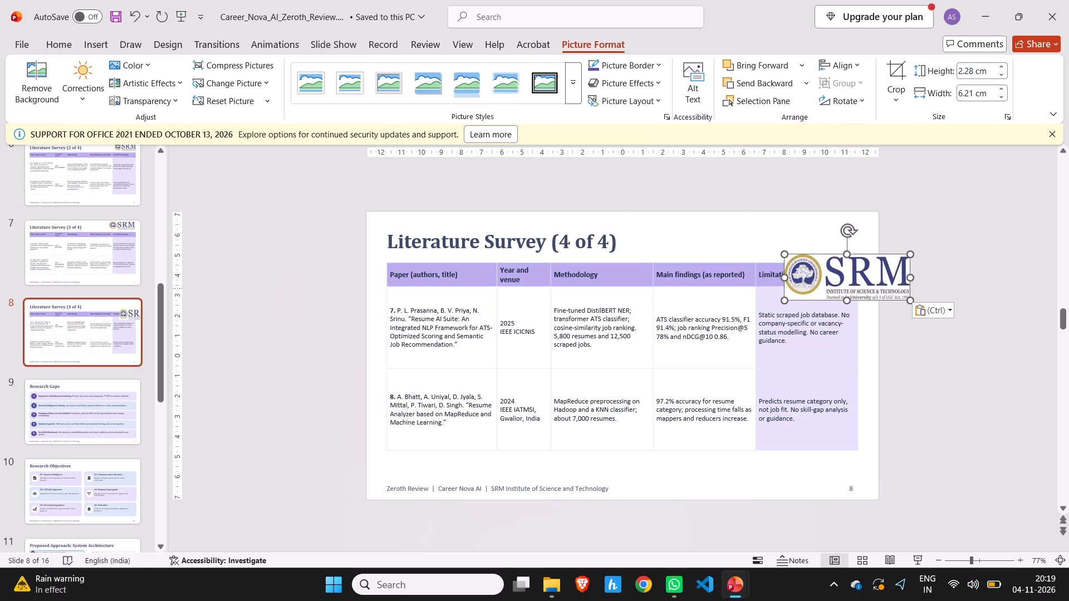
drag(910, 302, 887, 293)
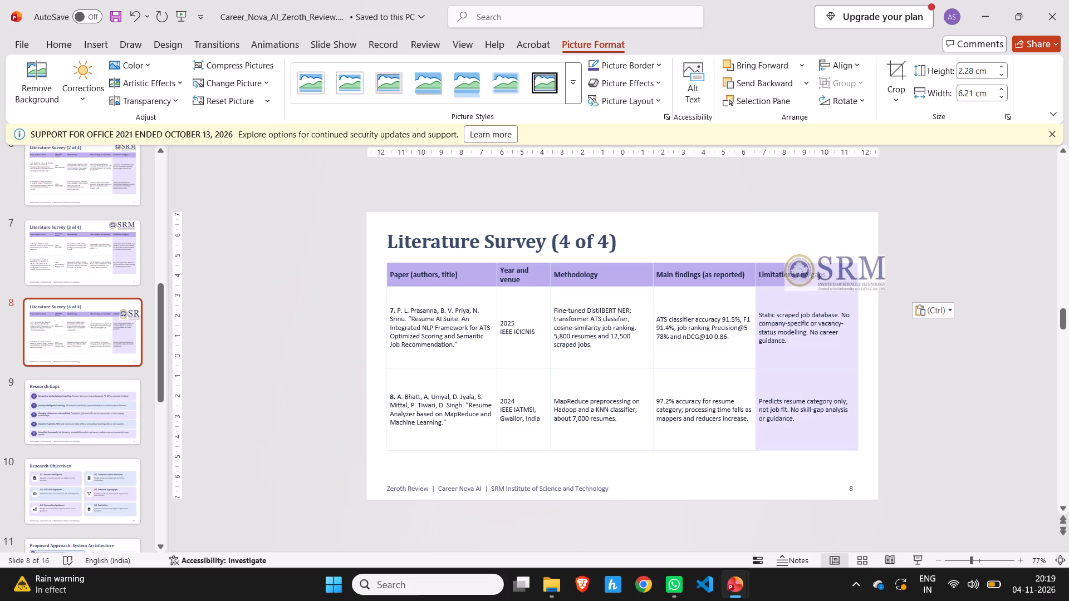
drag(887, 293, 890, 296)
drag(846, 280, 818, 254)
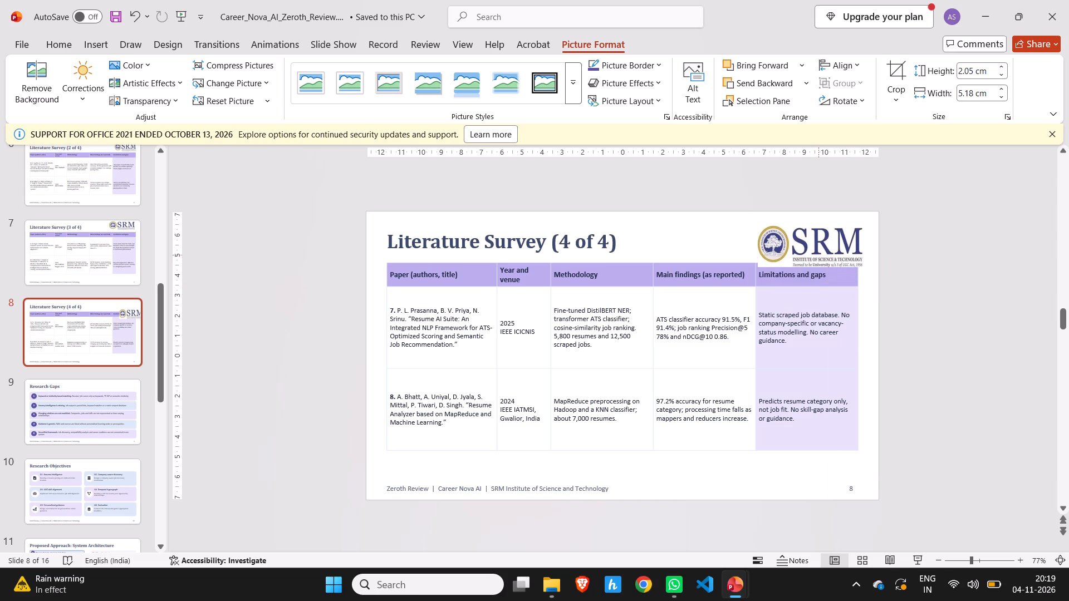
drag(818, 254, 817, 245)
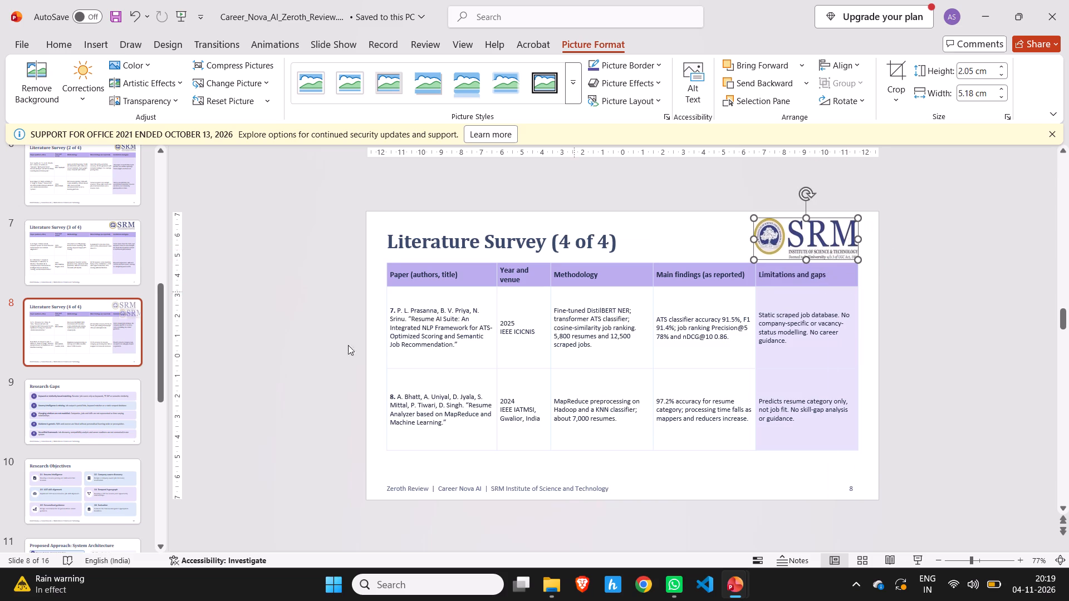
On the Research Gaps slide, narrow the title text box from its right edge so it ends a little past the title.
click(130, 425)
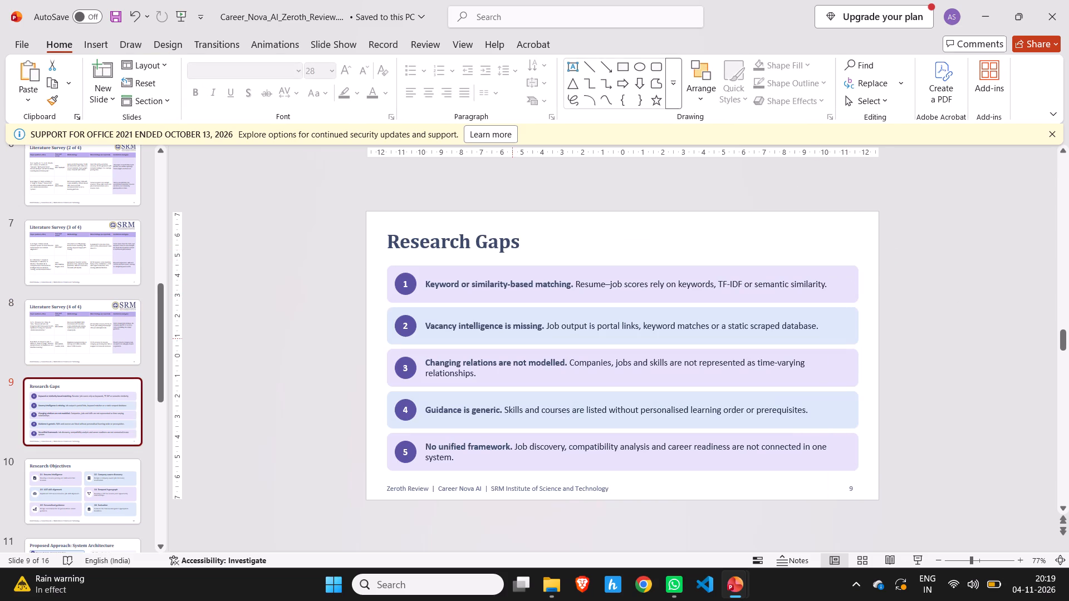
click(585, 244)
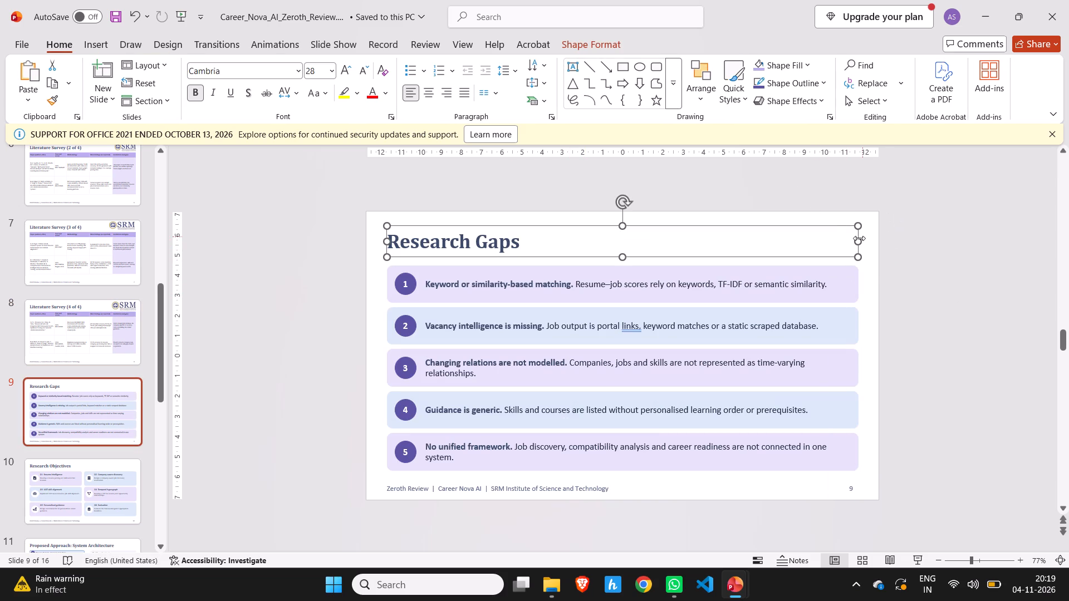
drag(856, 241, 587, 260)
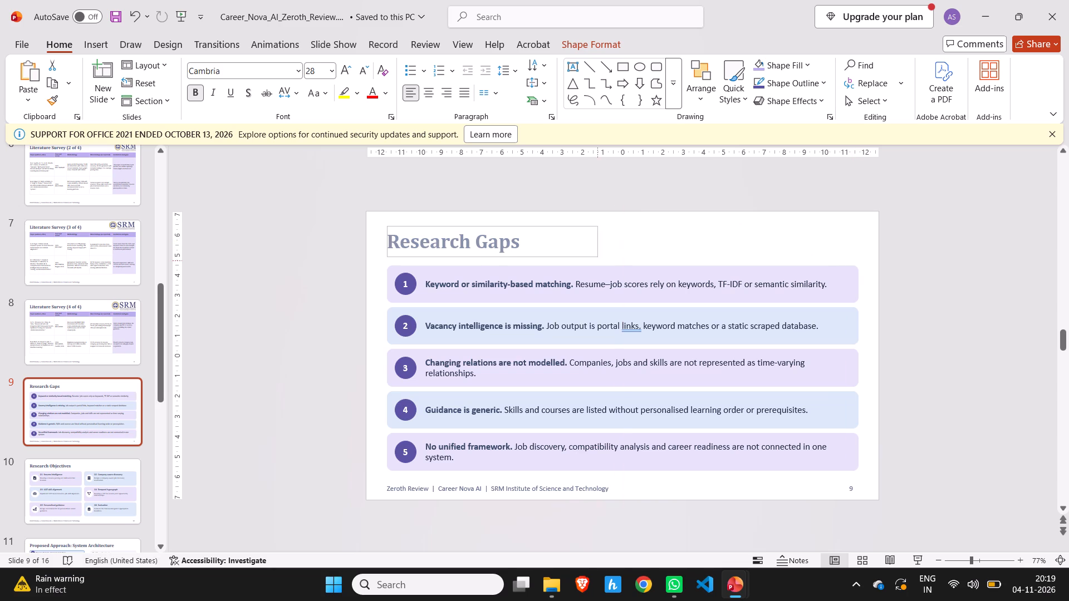
drag(587, 260, 567, 259)
Paste the SRM logo onto the Research Gaps slide, shrink it to about 2.05 × 5.17 cm and place it above the first gap's right end.
click(795, 232)
key(ctrl+v)
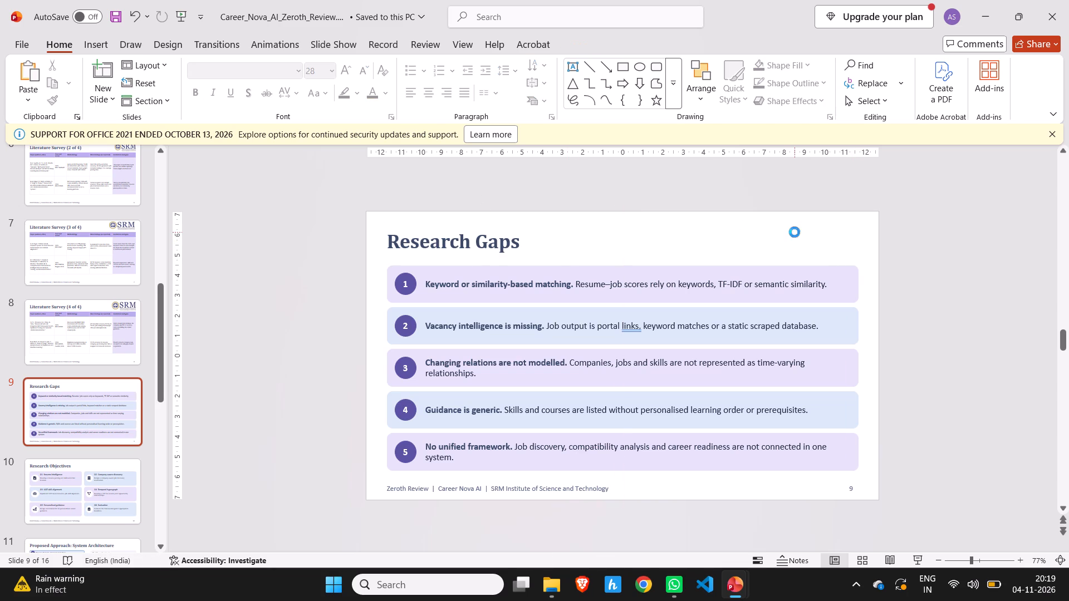
drag(911, 298, 893, 295)
drag(851, 277, 825, 254)
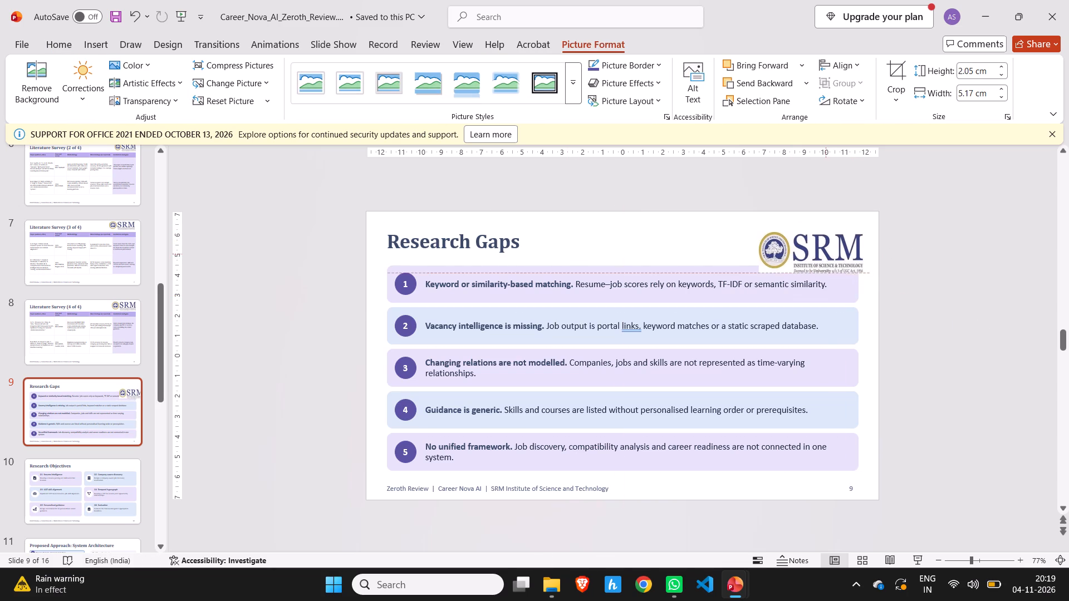
drag(825, 254, 820, 240)
On the Research Objectives slide, narrow the title text box from its right edge so it ends shortly past the title.
click(115, 461)
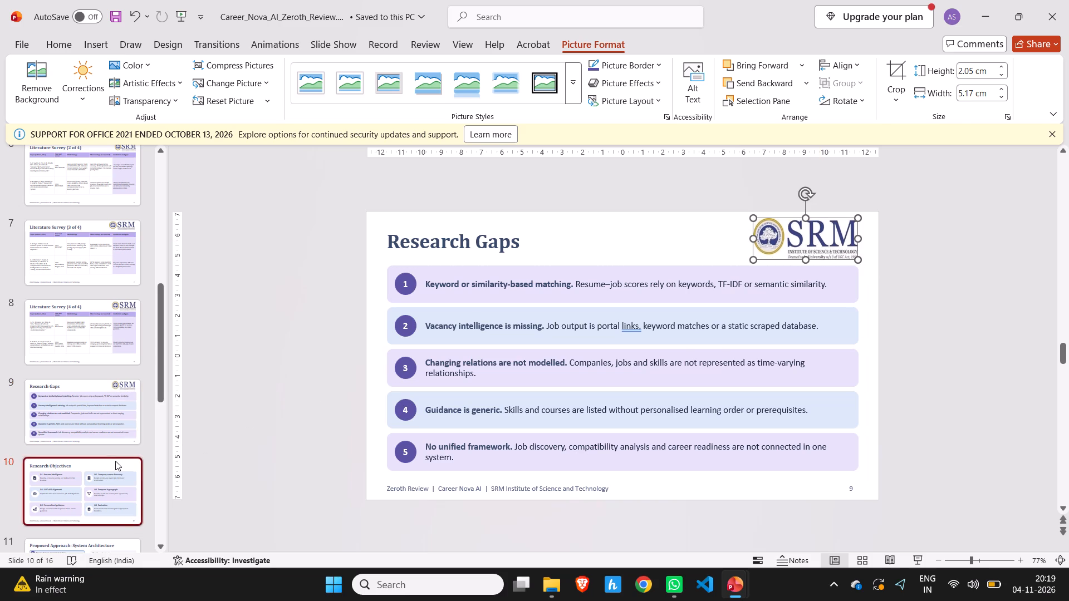
click(645, 247)
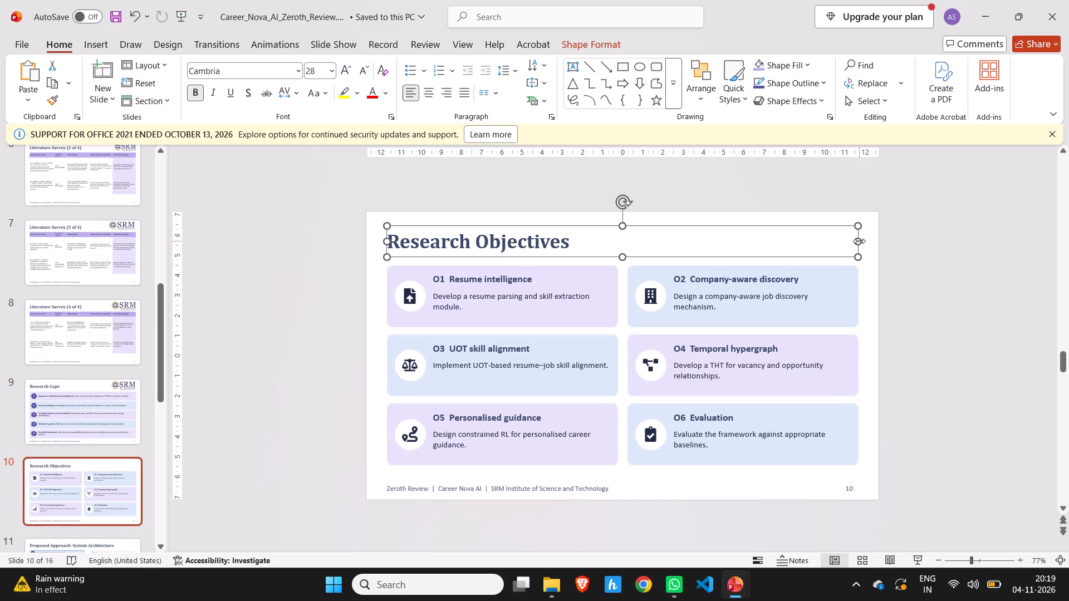
drag(859, 241, 596, 253)
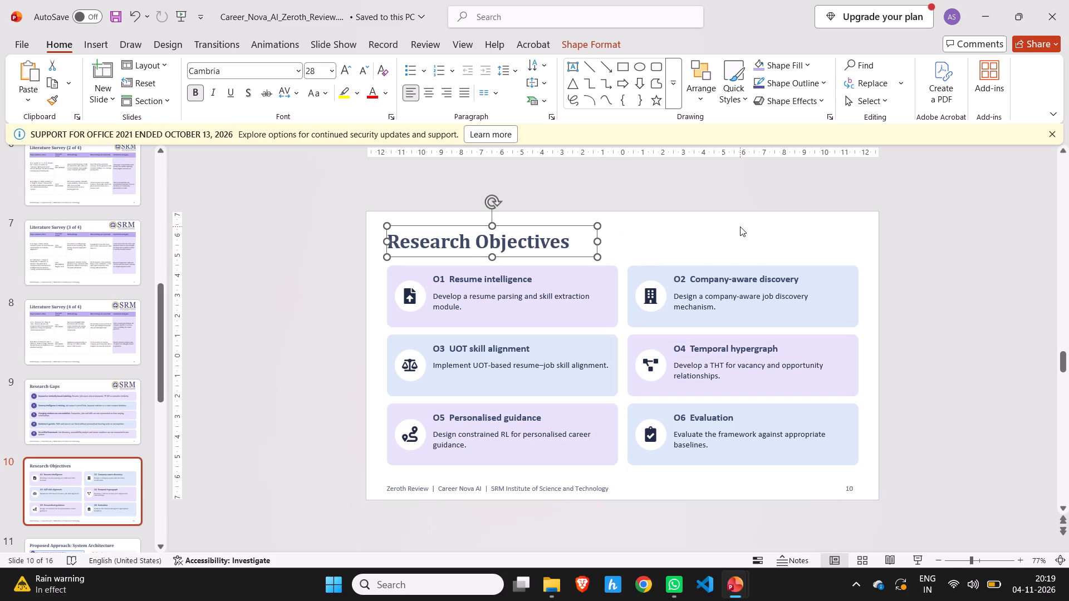
Paste the SRM logo onto the Research Objectives slide, place it above the O2 card's right end and shrink it to about 1.94 × 4.99 cm.
click(740, 226)
key(ctrl+v)
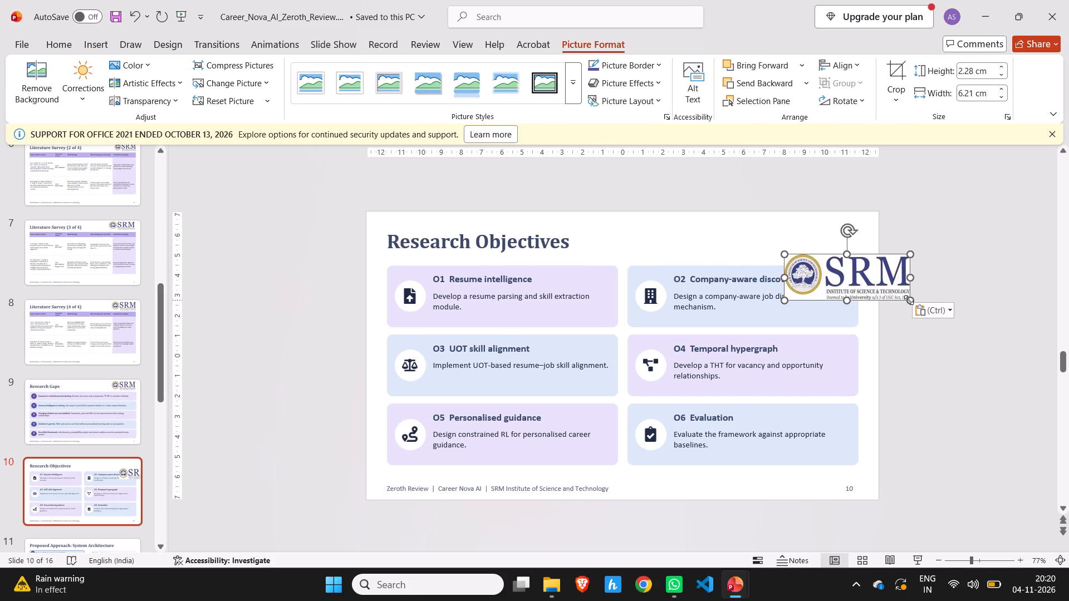
drag(909, 298, 885, 298)
drag(845, 282, 844, 281)
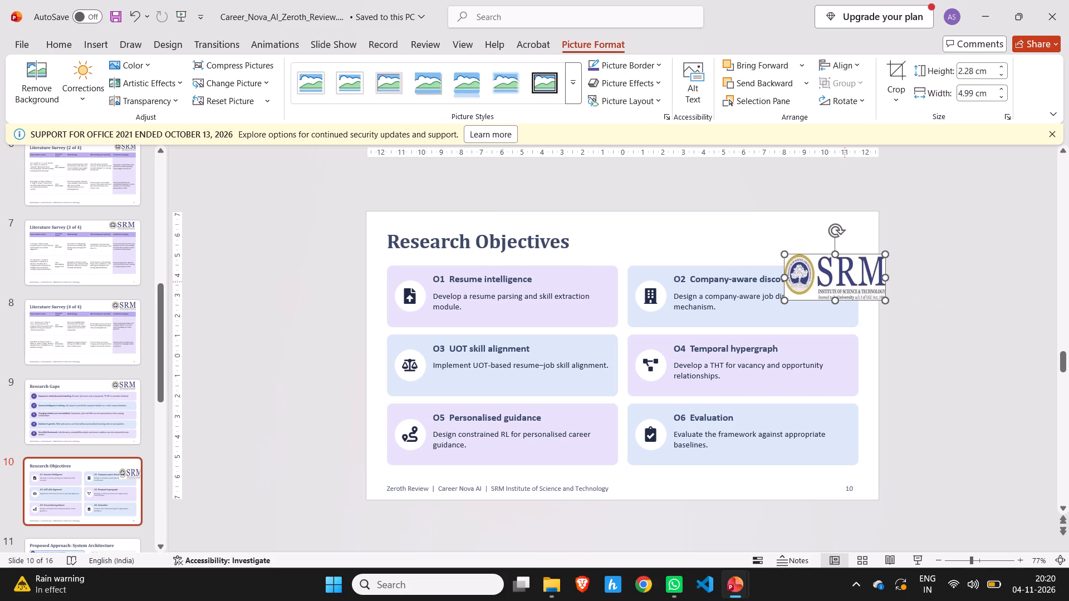
drag(844, 281, 815, 246)
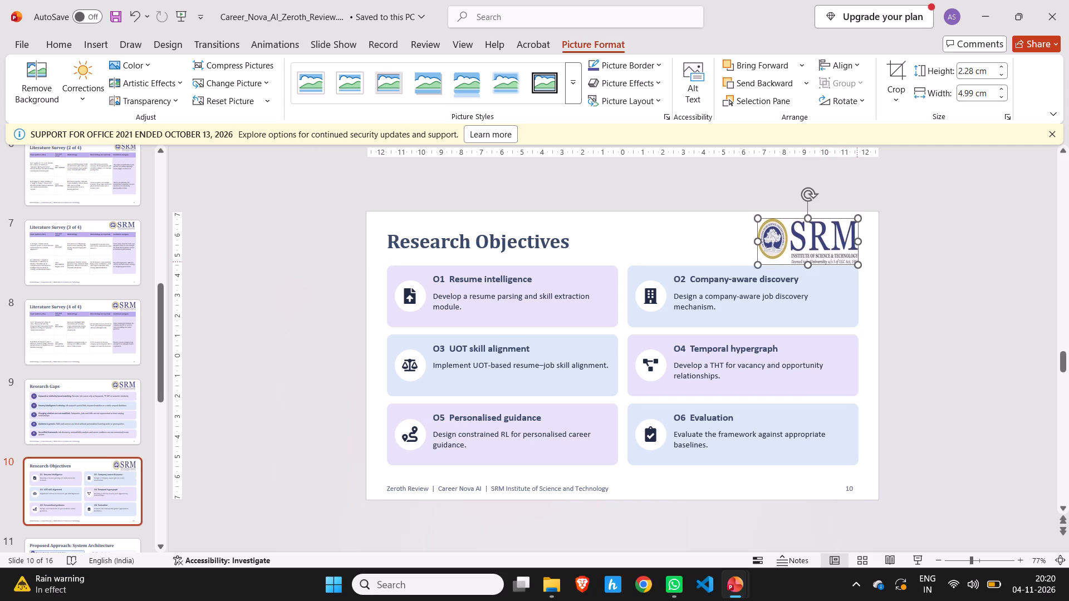
drag(807, 262, 807, 257)
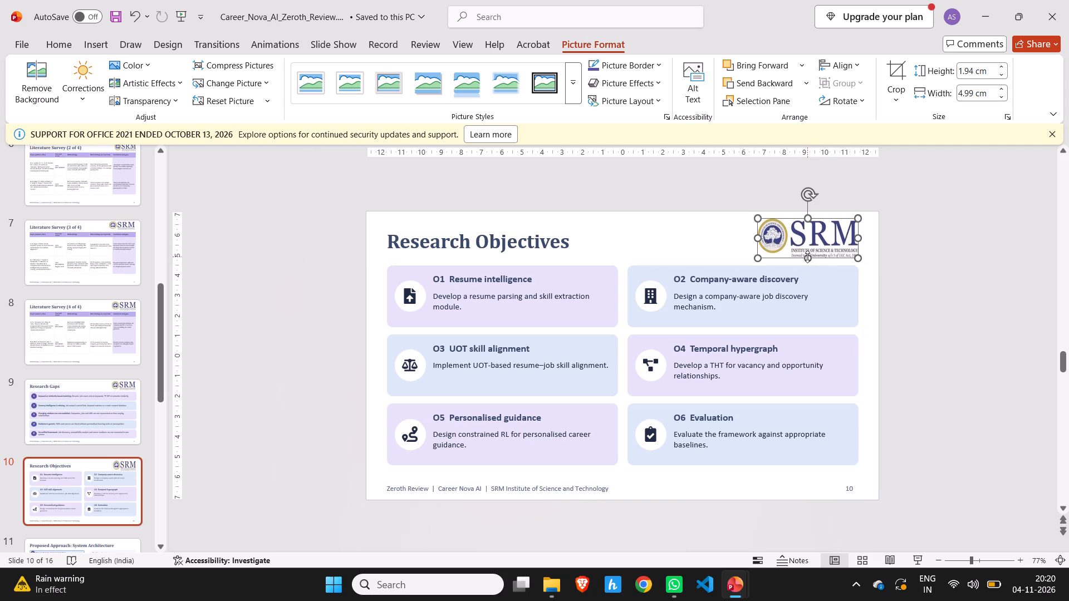
On the Proposed Approach: System Architecture slide, narrow the title text box from its right edge so it ends just past the title.
scroll(90, 473, down, 1)
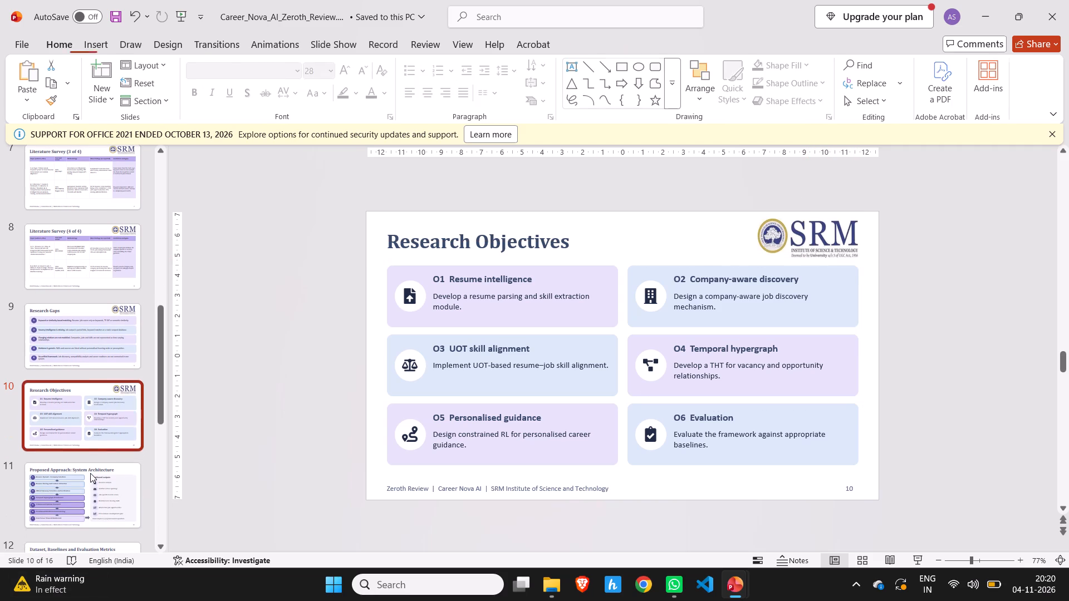
scroll(90, 473, down, 1)
click(71, 494)
scroll(71, 494, down, 1)
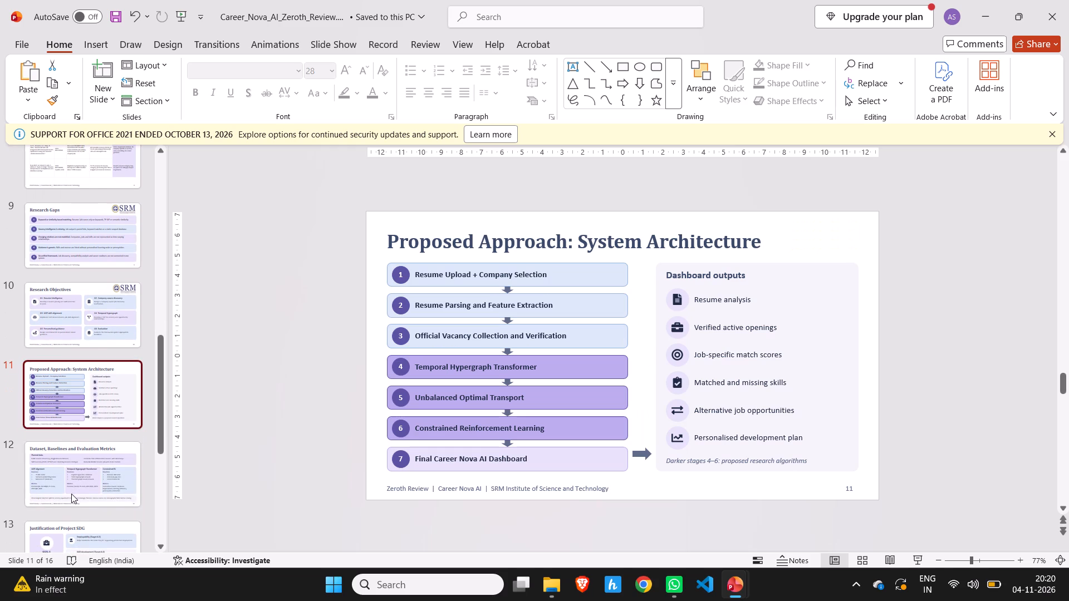
scroll(71, 494, down, 1)
click(781, 249)
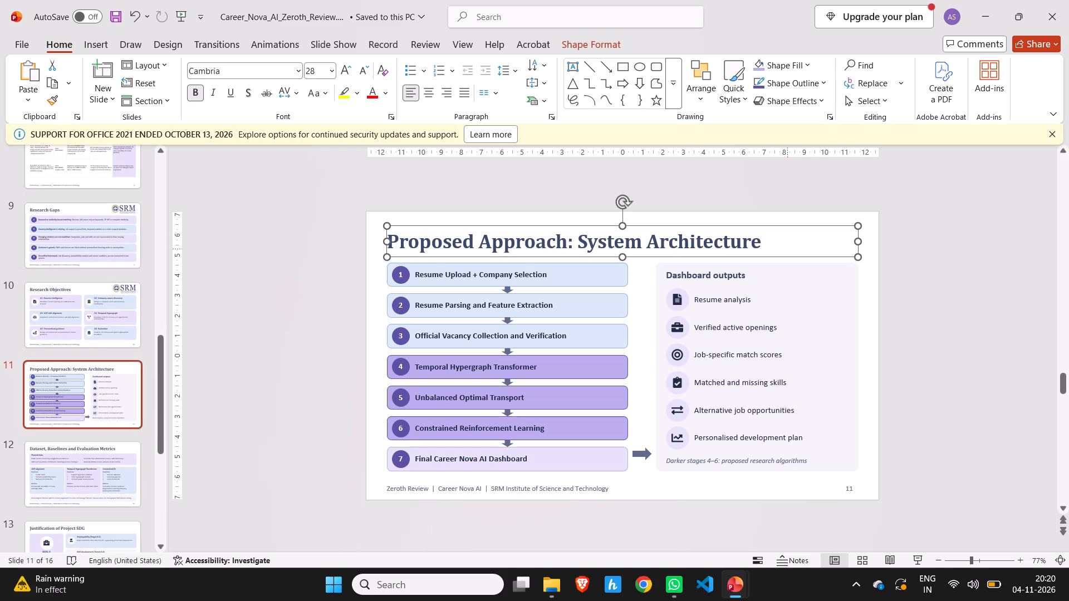
drag(859, 239, 767, 234)
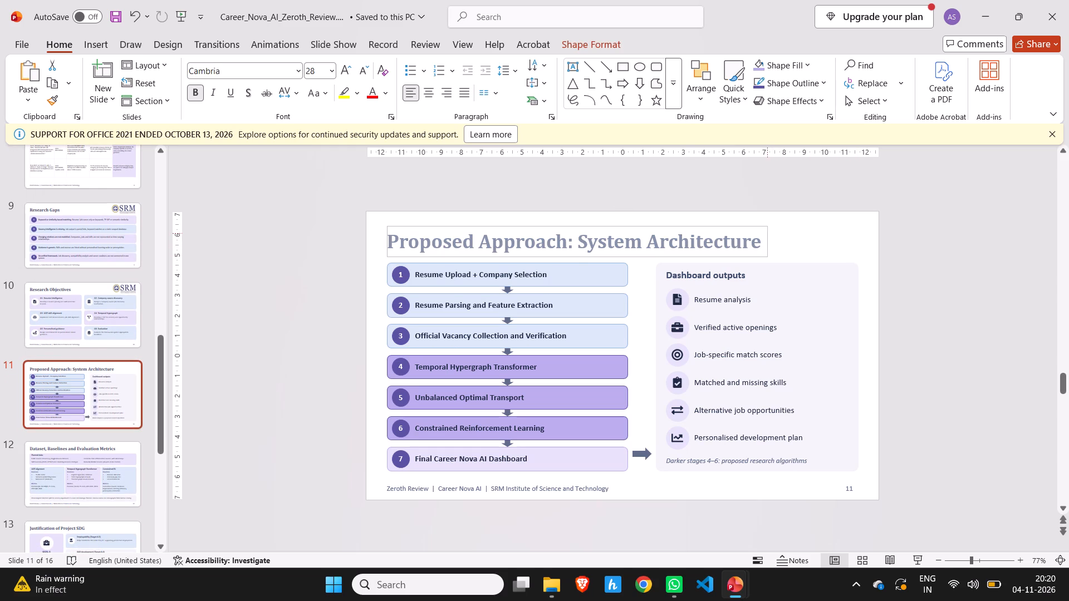
drag(767, 234, 766, 234)
Paste the SRM logo onto the System Architecture slide, shrink it to about 1.92 × 5.04 cm and place it directly right of the title.
click(825, 244)
key(ctrl+v)
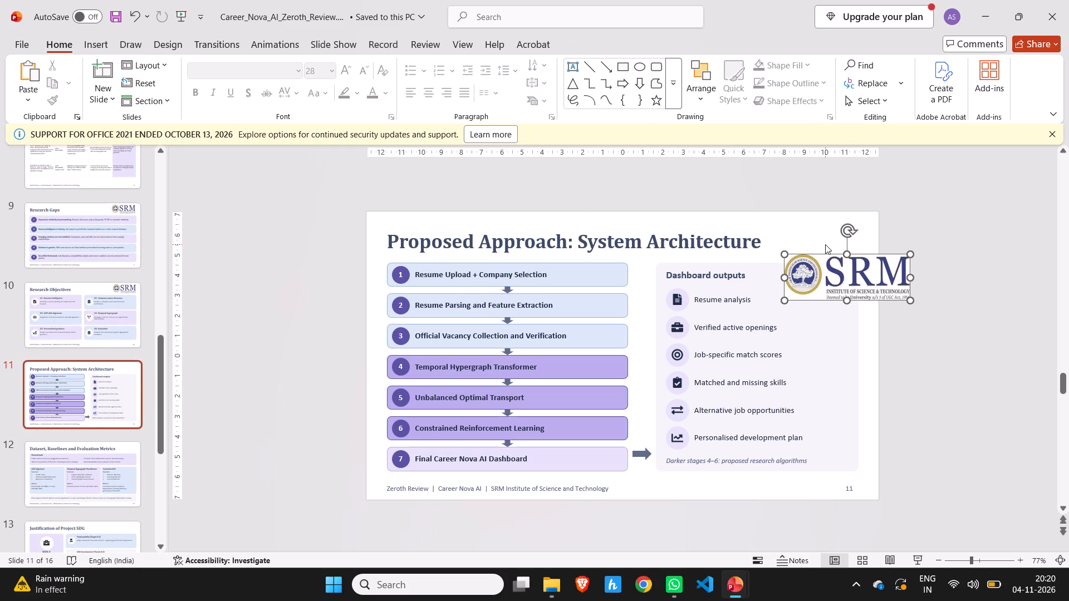
drag(907, 300, 894, 292)
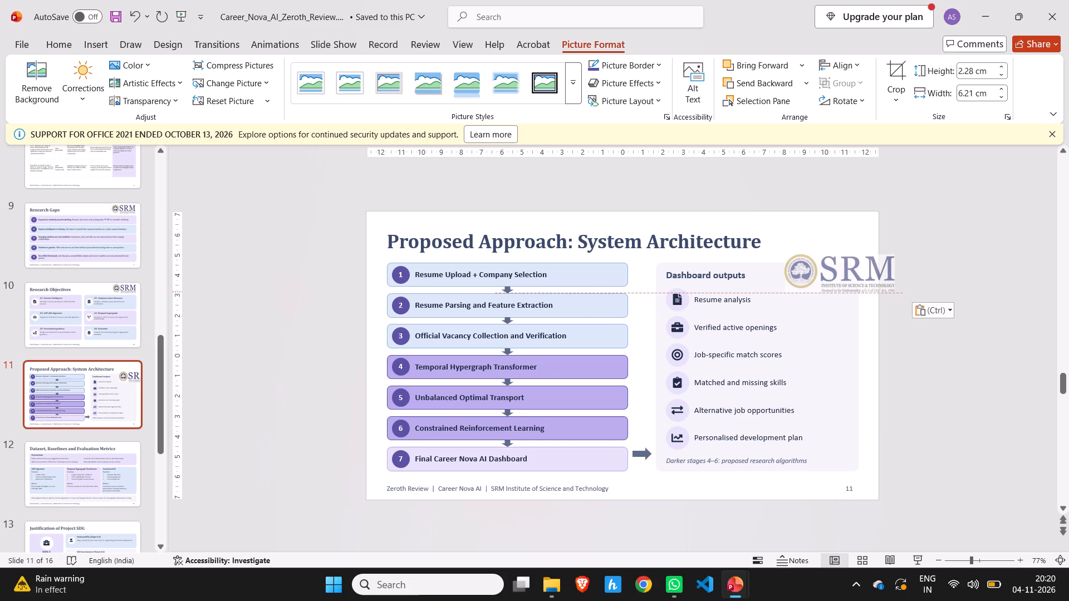
drag(894, 292, 893, 292)
drag(842, 272, 819, 231)
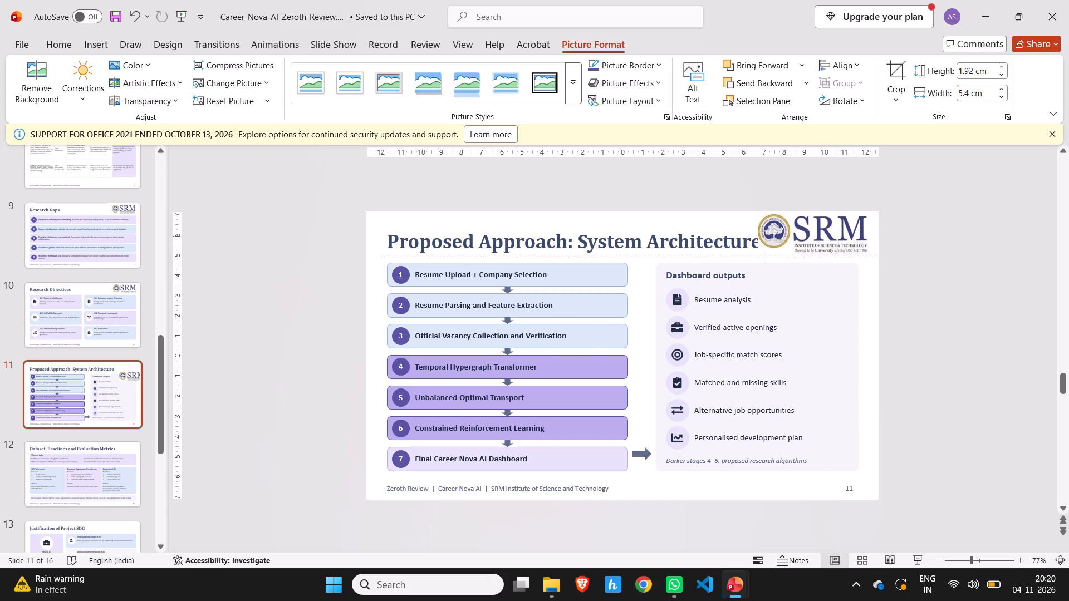
drag(819, 231, 816, 228)
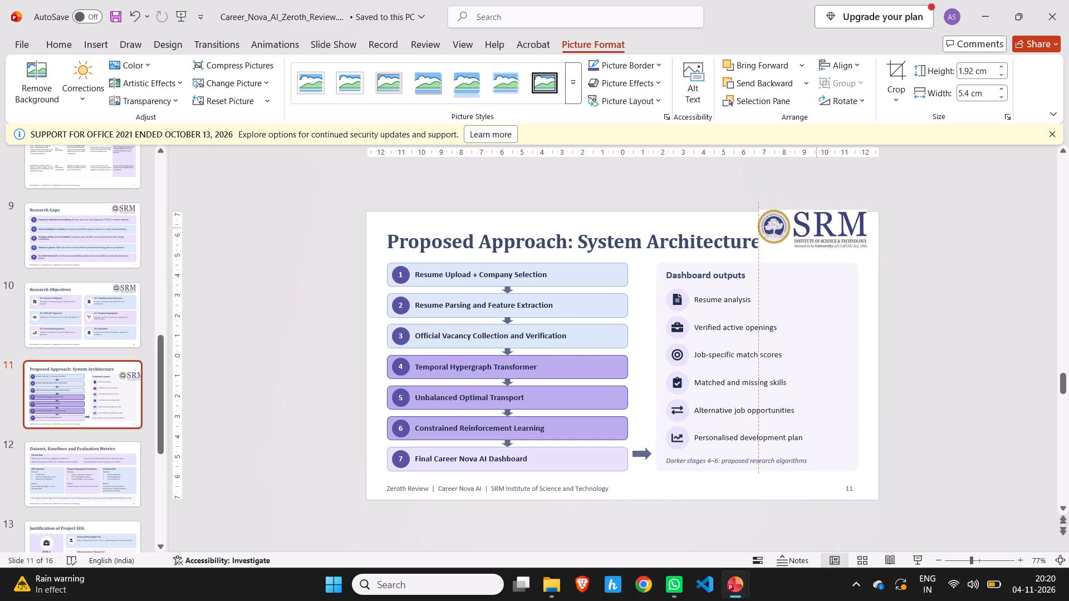
drag(816, 228, 818, 231)
drag(757, 235, 762, 235)
drag(809, 235, 808, 245)
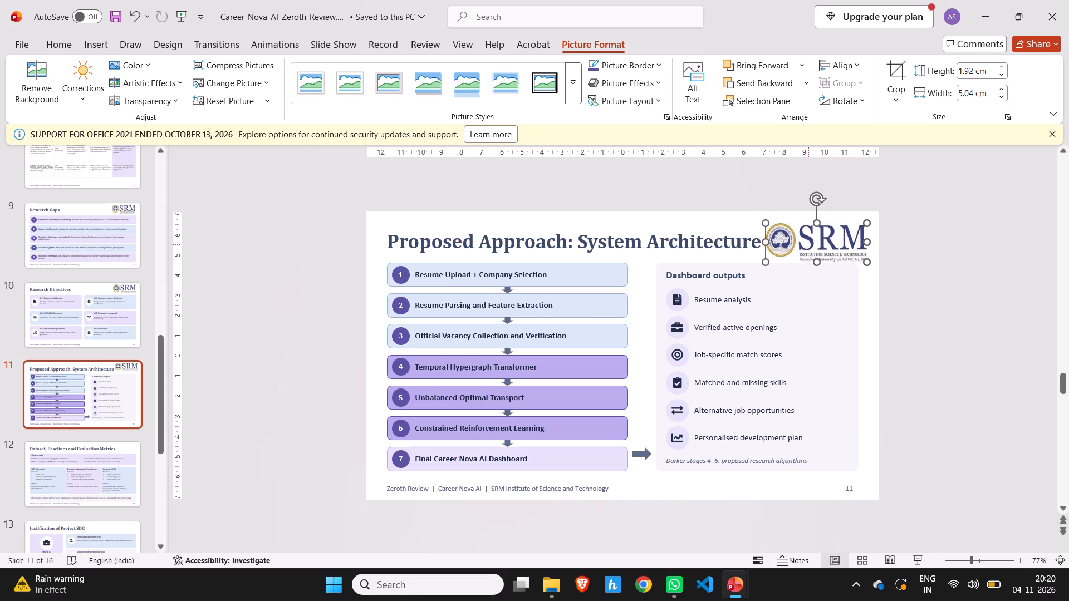
On the Dataset, Baselines and Evaluation Metrics slide, narrow the title text box from its right edge so it ends right at the title.
click(116, 476)
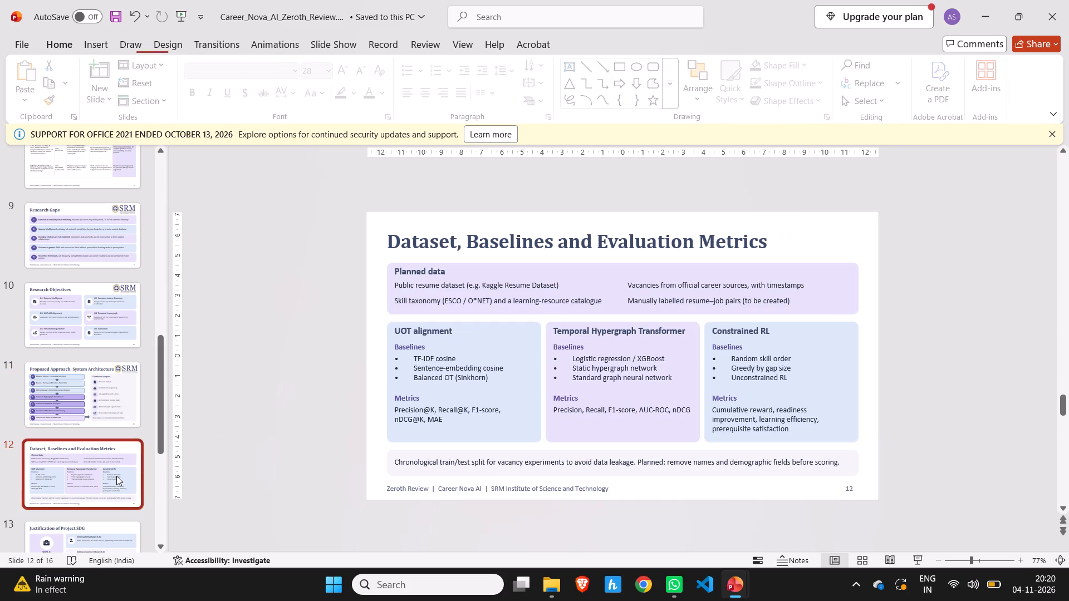
click(797, 243)
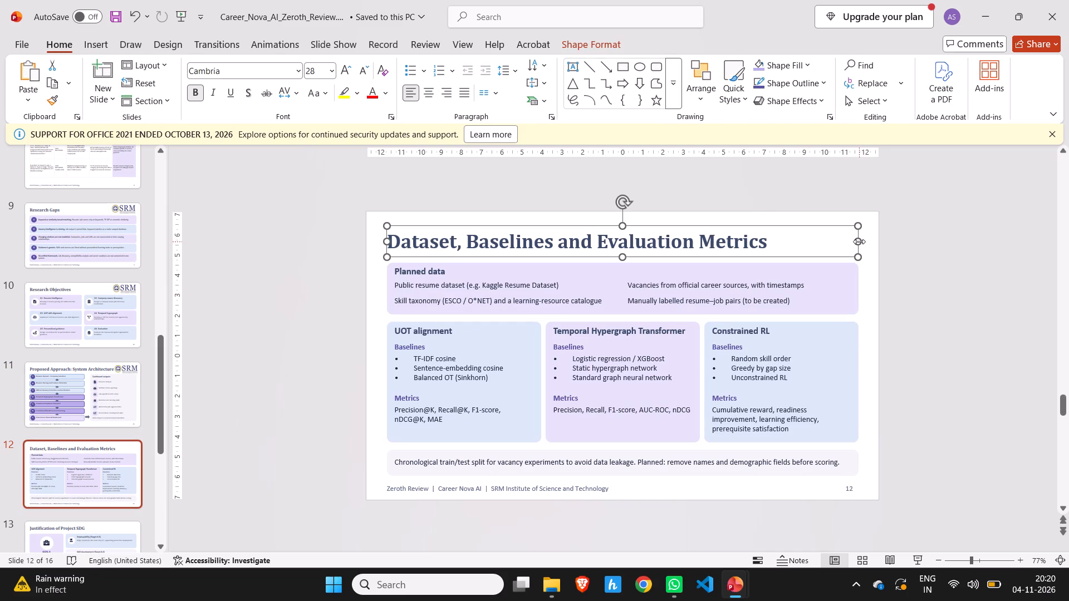
drag(859, 242, 769, 244)
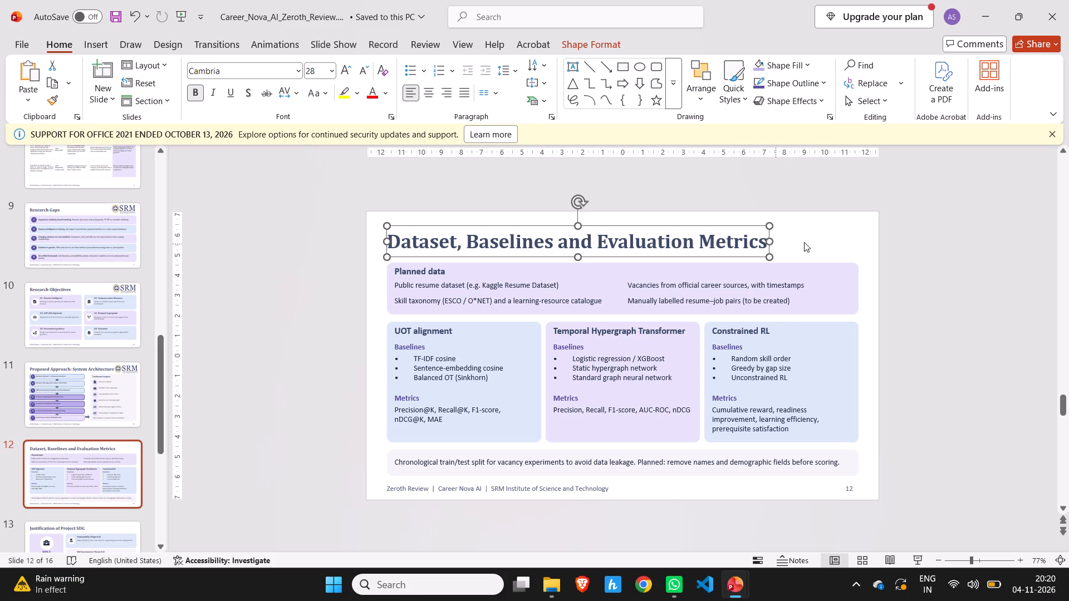
Paste the SRM logo onto the Dataset, Baselines and Evaluation Metrics slide, shrink it to about 1.74 × 4.3 cm and place it directly right of the title.
click(818, 241)
key(ctrl+v)
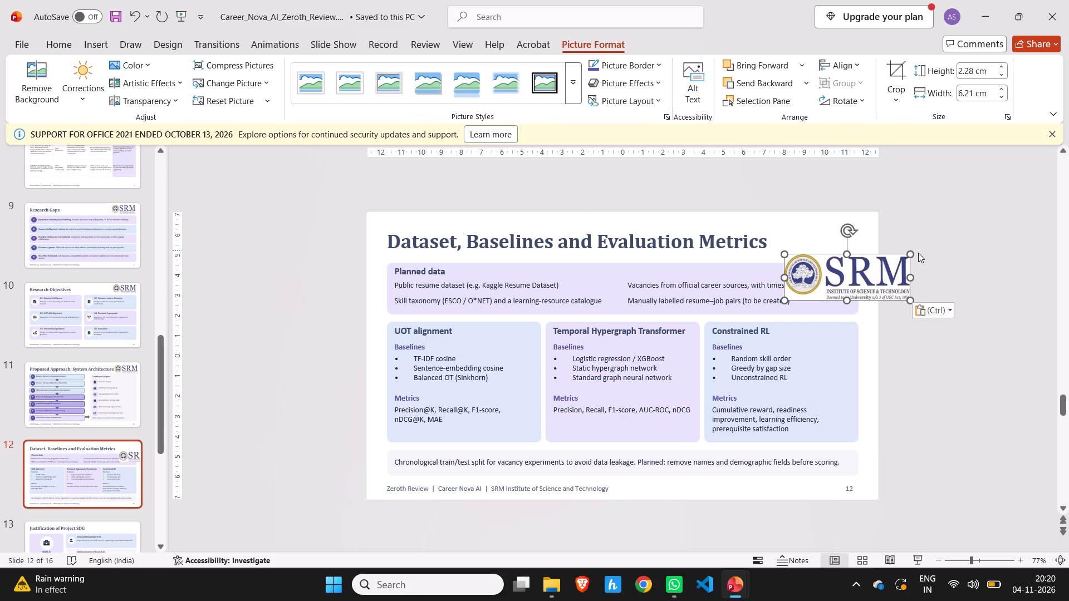
click(862, 278)
drag(908, 300, 871, 290)
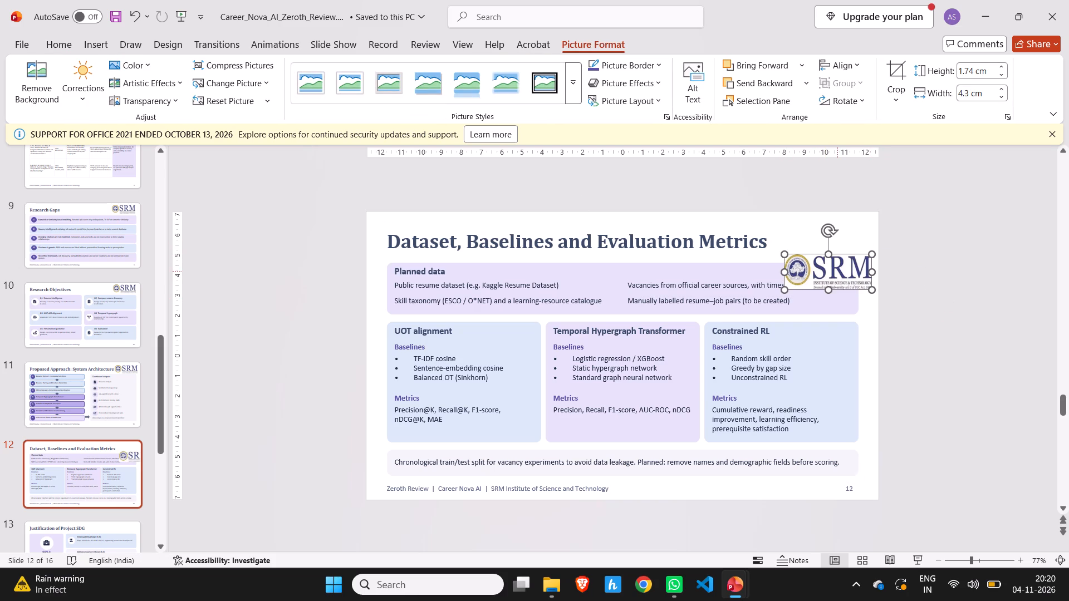
drag(836, 271, 821, 242)
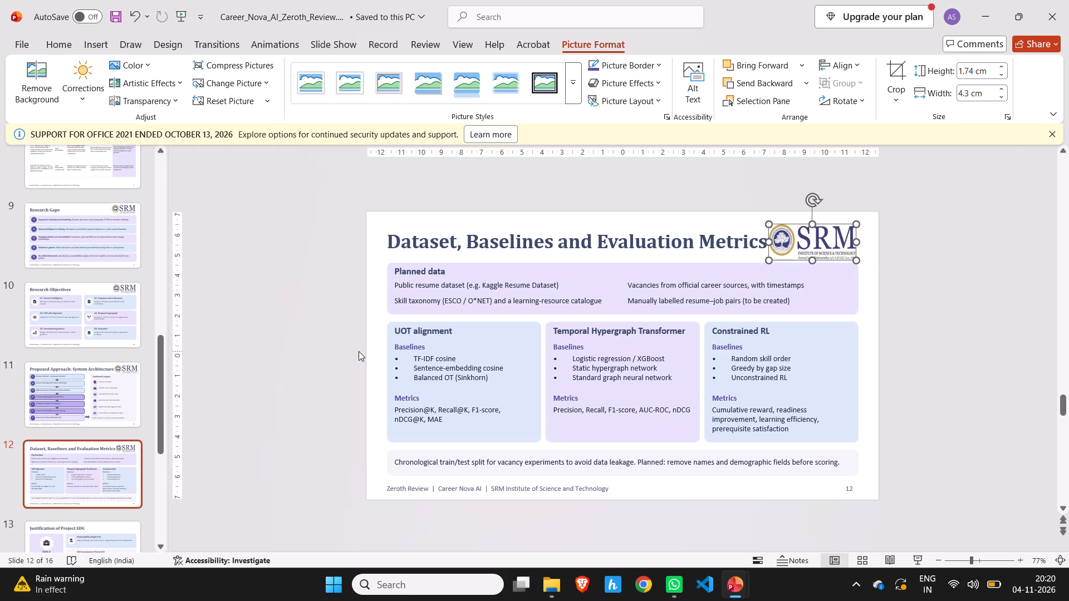
On the Justification of Project SDG slide, narrow the title text box from its right edge so it ends just past the title.
click(110, 523)
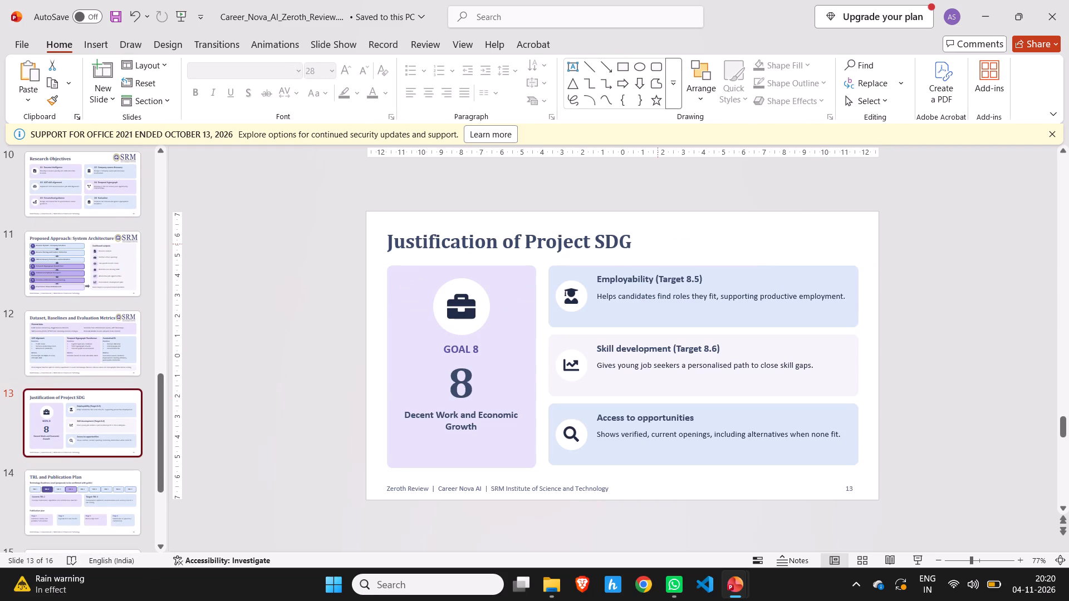
click(669, 244)
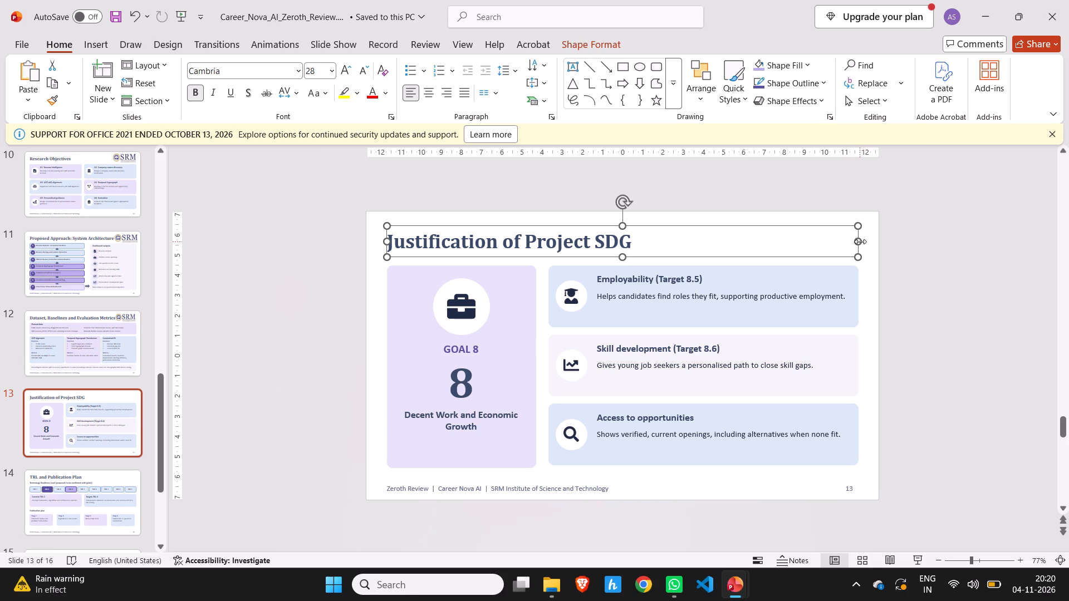
drag(860, 242, 647, 256)
Paste the SRM logo onto the Project SDG slide, place it above the Employability card's right end and shrink it to about 1.76 × 4.28 cm.
click(791, 243)
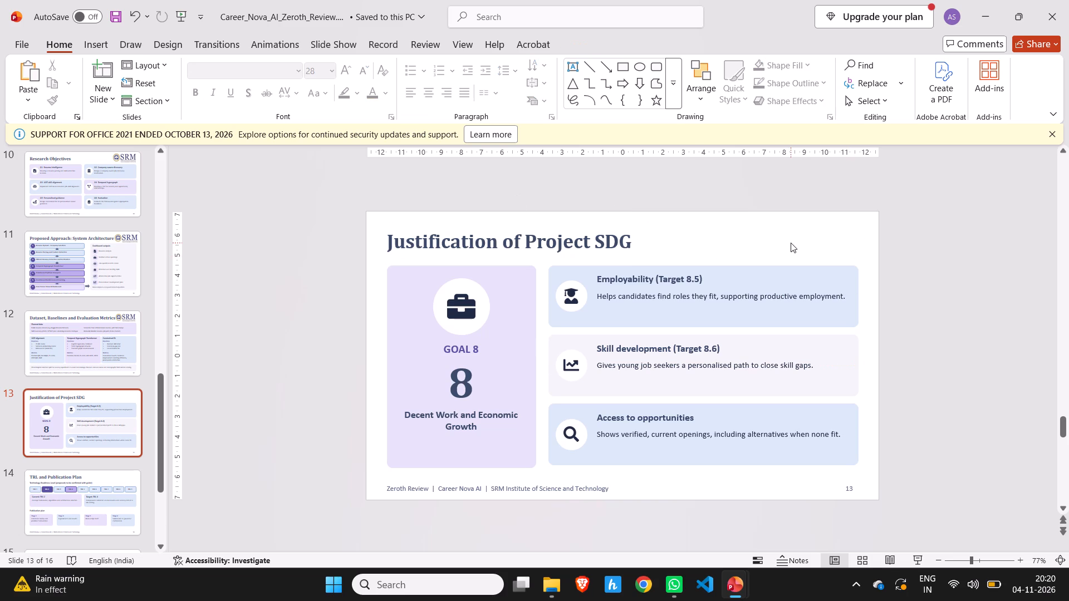
key(ctrl+v)
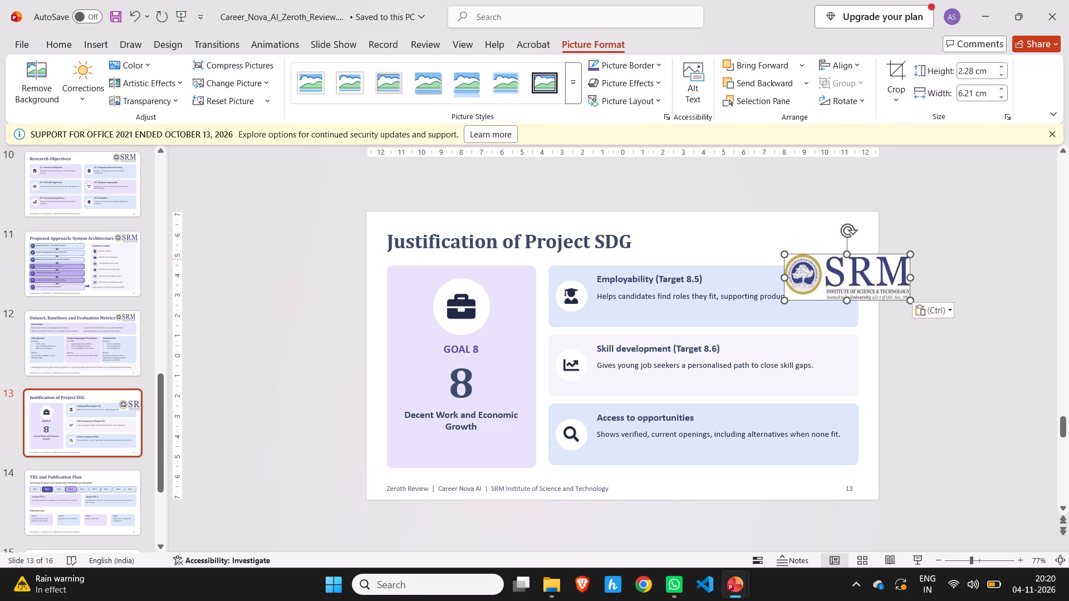
drag(909, 301, 871, 303)
drag(841, 286, 820, 257)
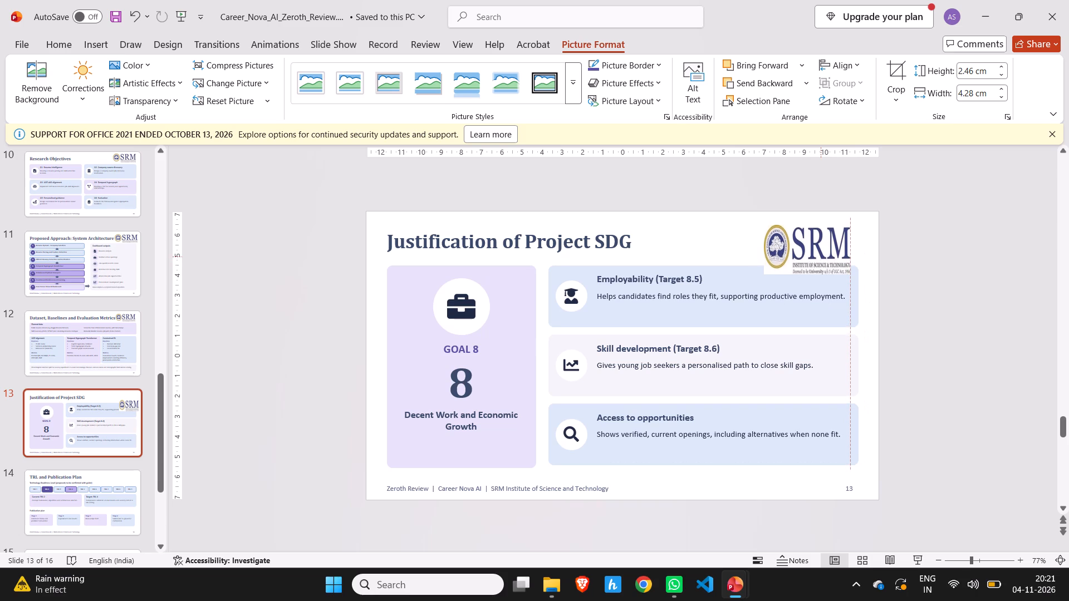
drag(820, 257, 820, 254)
drag(806, 274, 807, 263)
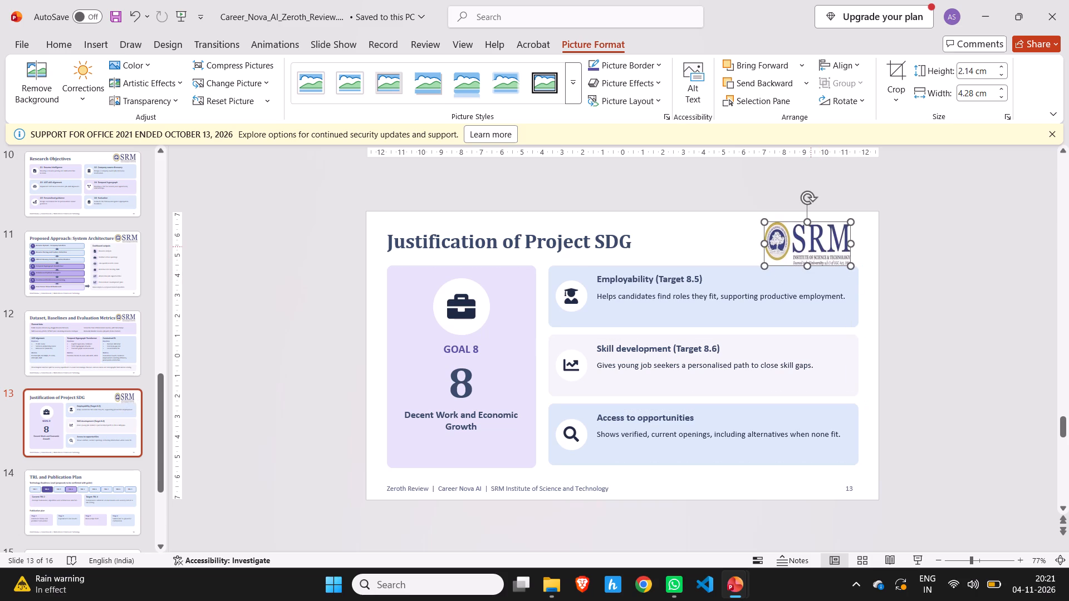
drag(852, 266, 854, 260)
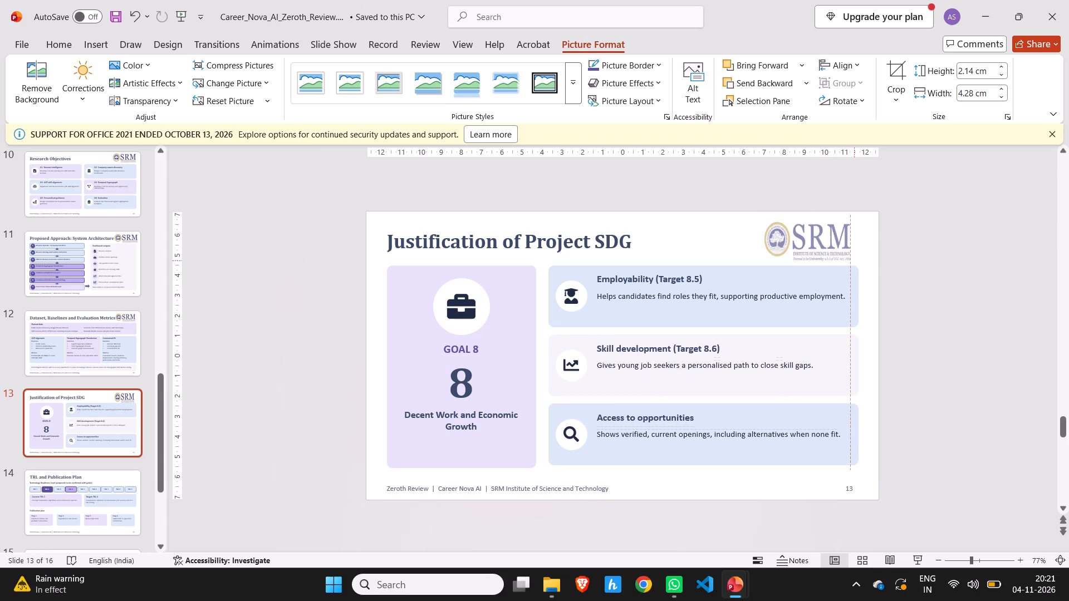
drag(854, 260, 854, 258)
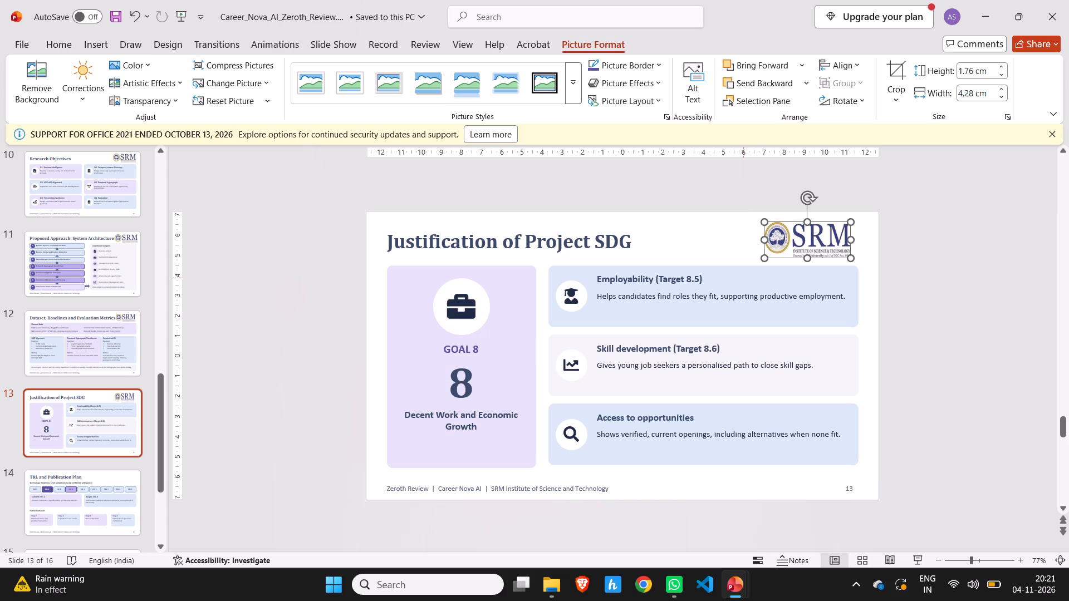
On the TRL and Publication Plan slide, narrow the title text box from its right edge so it ends a little past the title.
click(115, 486)
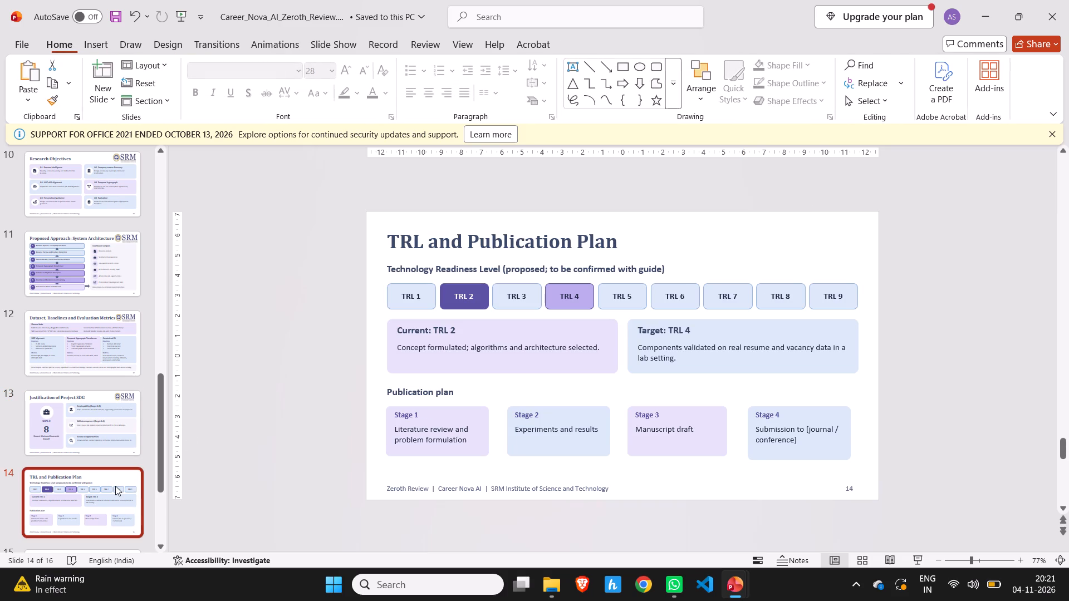
click(719, 251)
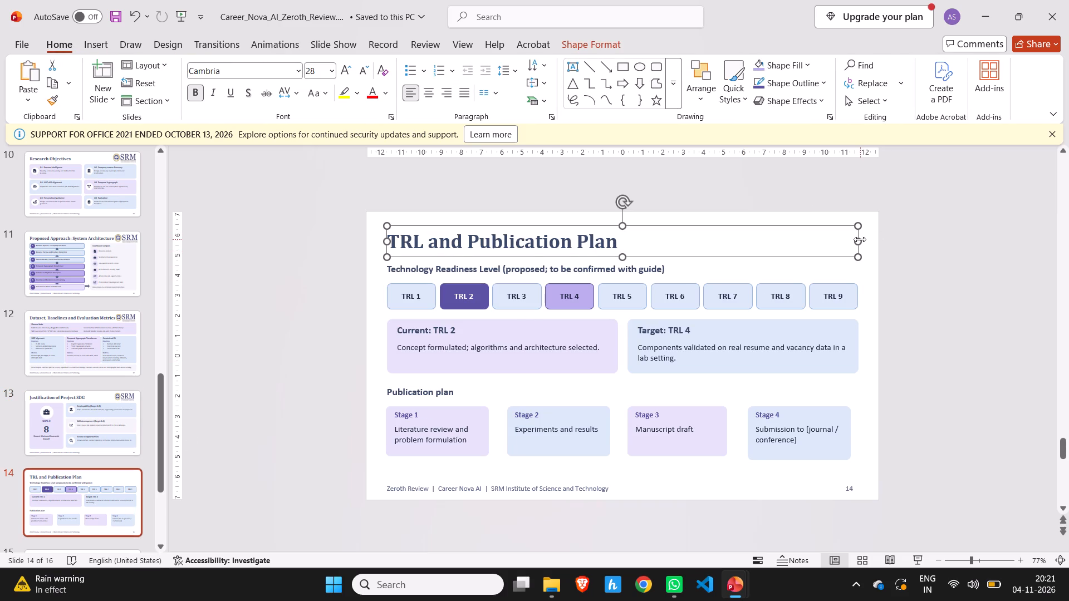
drag(857, 239, 659, 248)
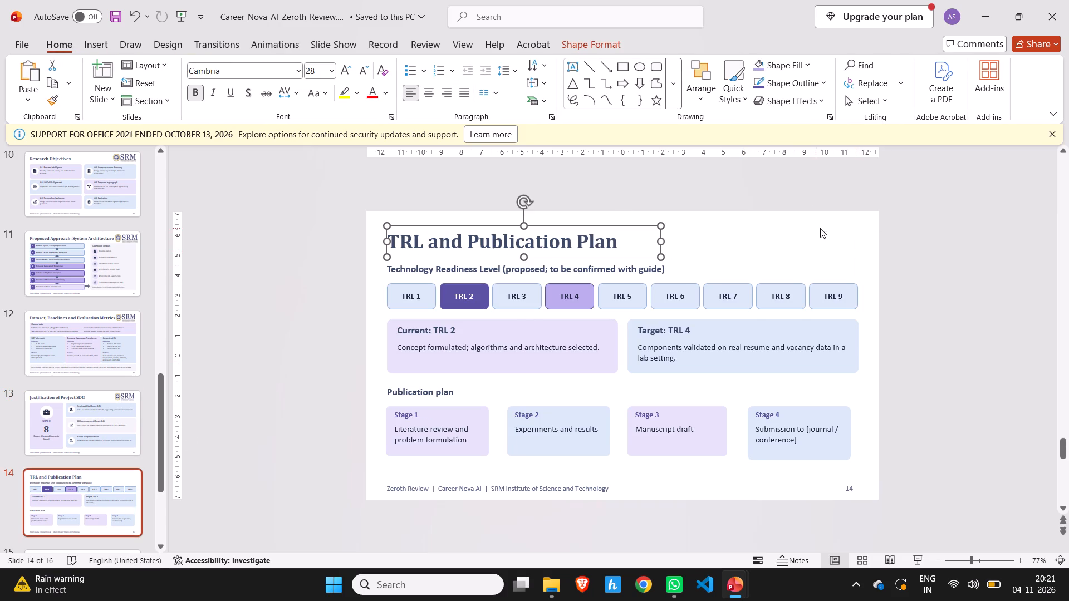
Paste the SRM logo onto the TRL slide, shrink it to about 2.07 × 5.13 cm and place it above the TRL 8 and TRL 9 boxes.
click(813, 235)
key(ctrl+v)
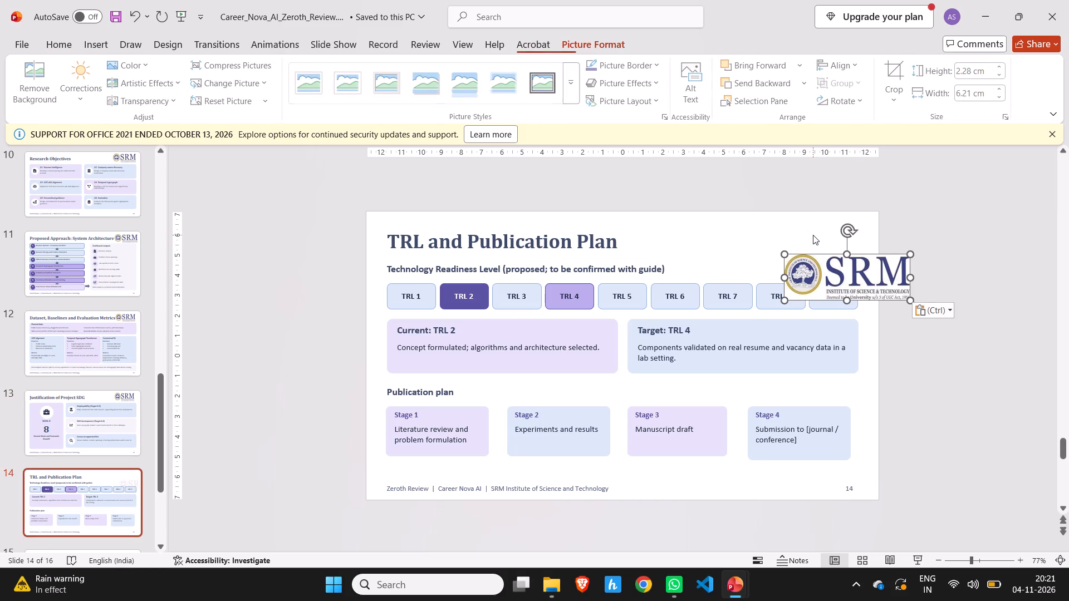
drag(908, 298, 888, 293)
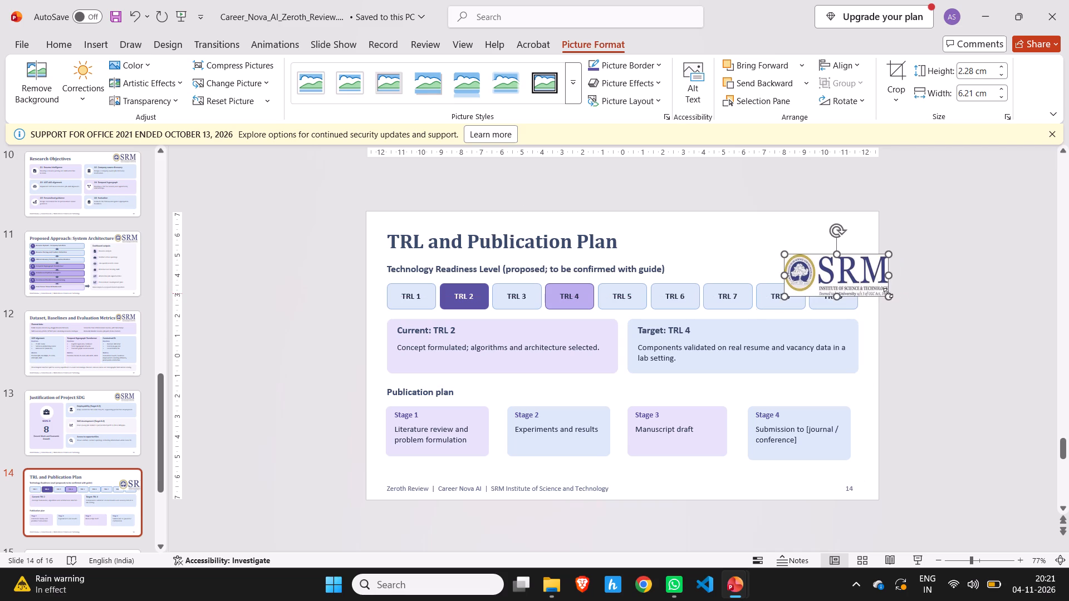
drag(841, 275, 805, 241)
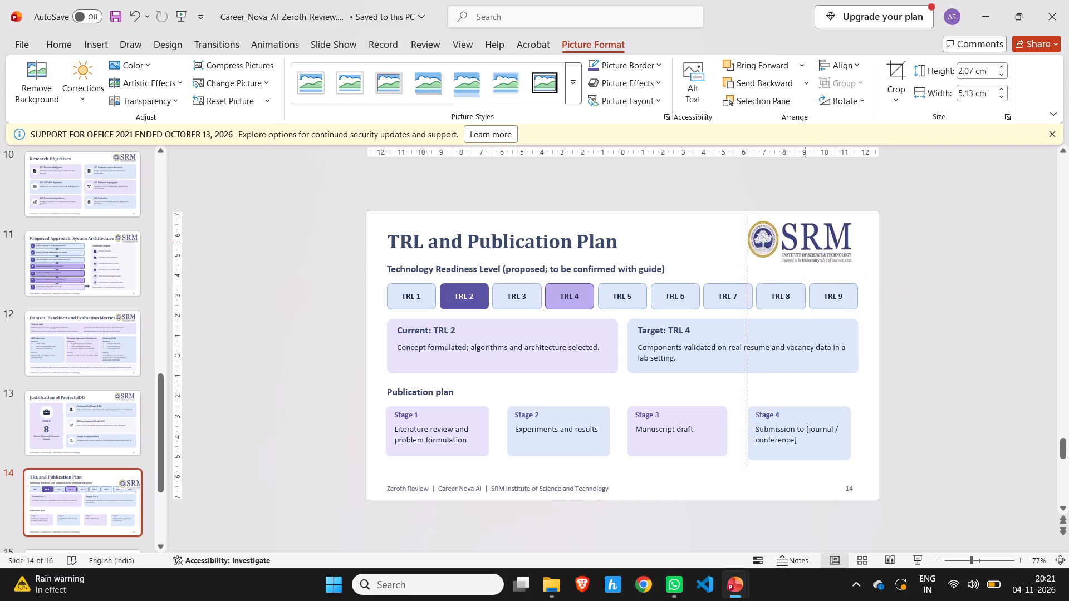
drag(805, 241, 806, 240)
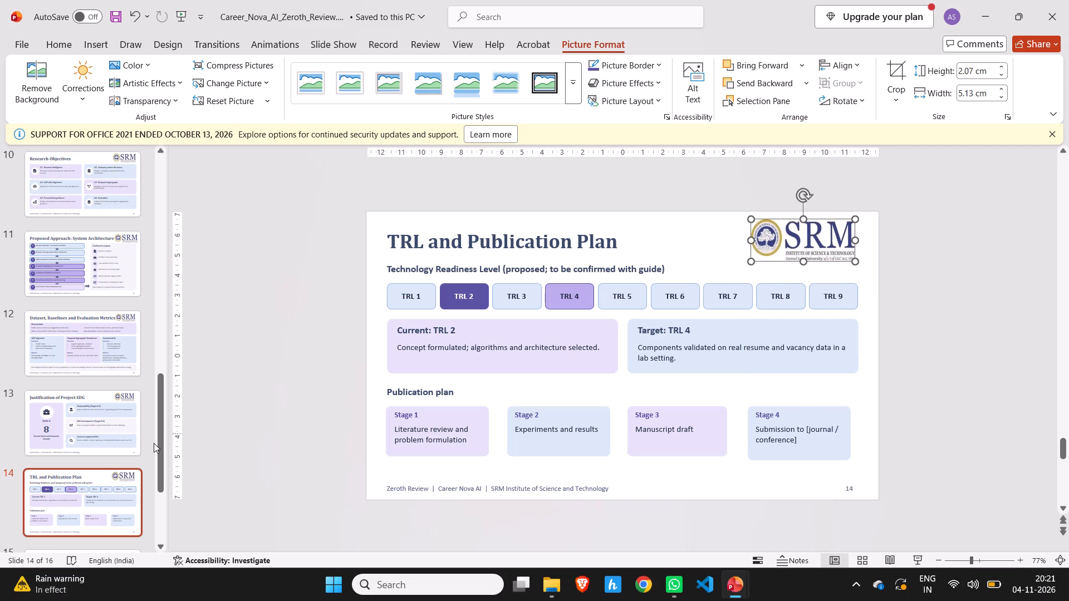
On the Plan of Action: Gantt Chart slide, narrow the title text box from its right edge so it ends just past the title.
scroll(100, 453, down, 3)
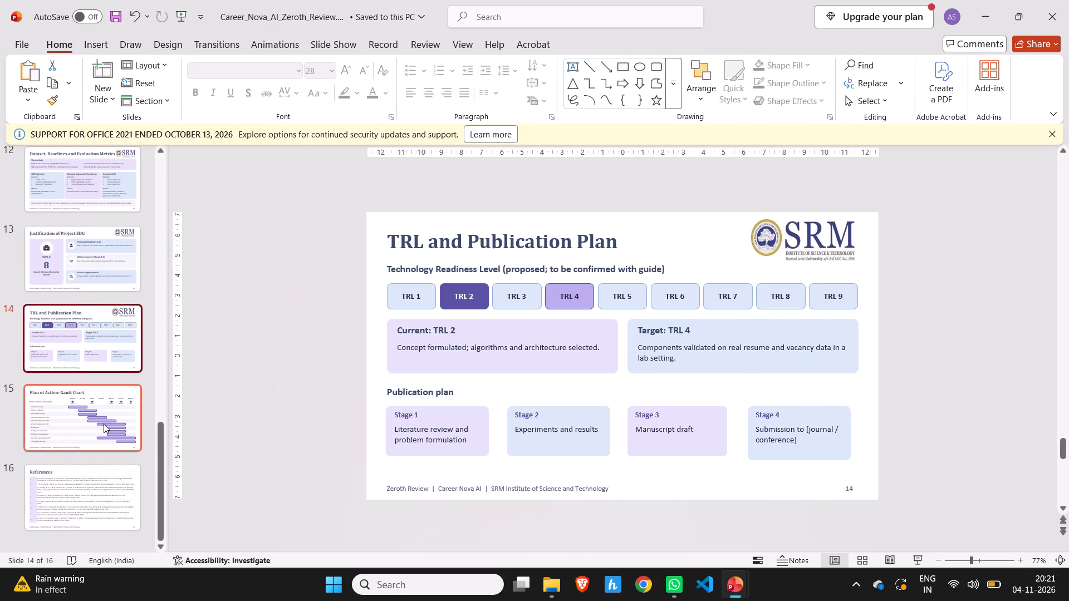
click(104, 423)
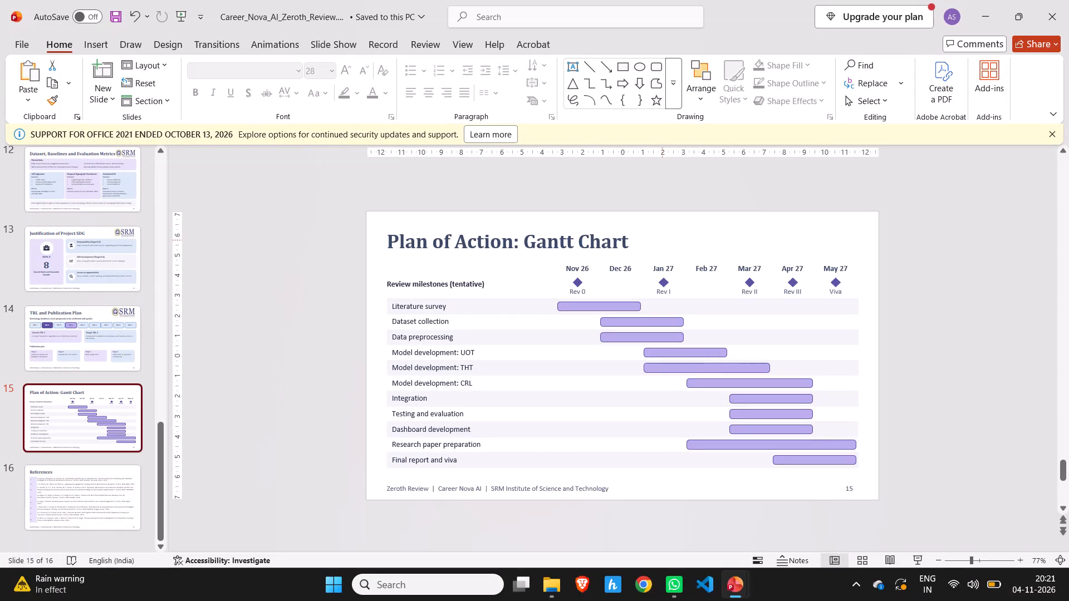
click(662, 240)
drag(856, 240, 739, 237)
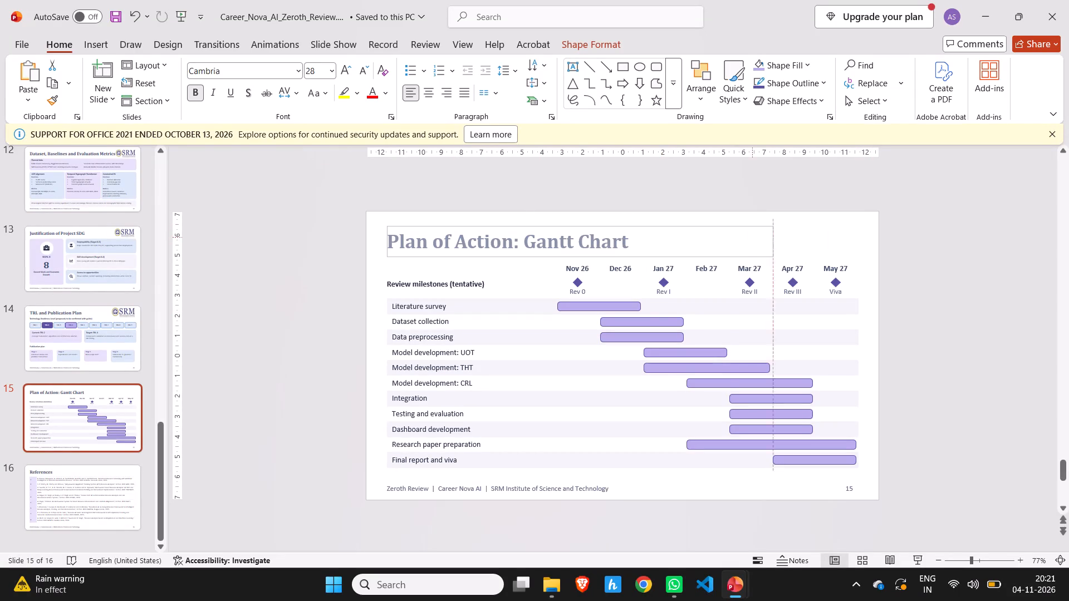
drag(739, 237, 658, 242)
Paste the SRM logo onto the Gantt Chart slide, shrink it to about 1.74 × 4.55 cm and place it above the Apr 27 and May 27 headings.
click(837, 242)
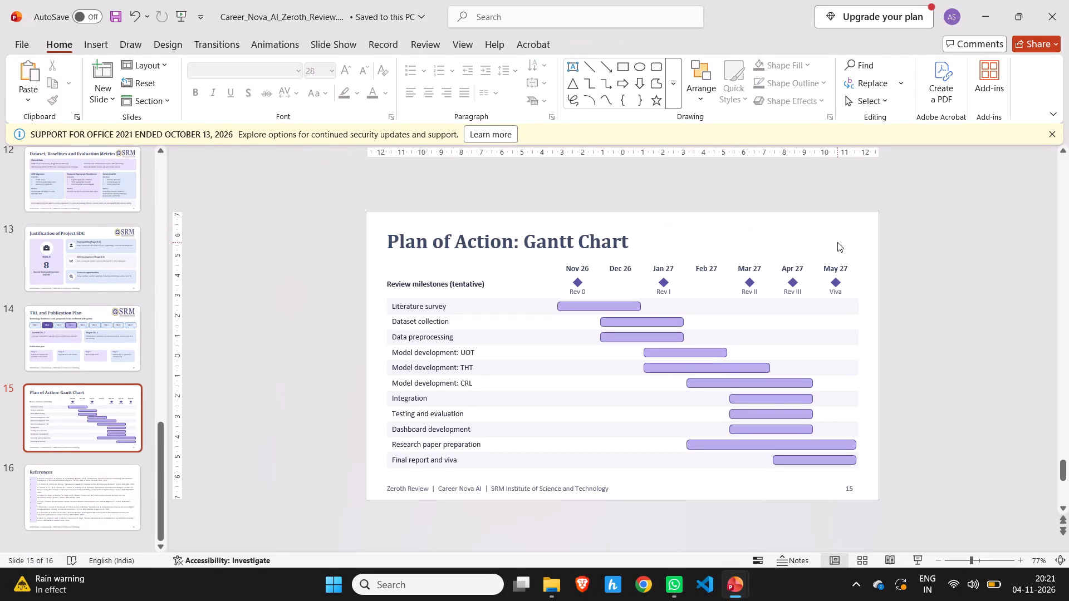
key(ctrl+v)
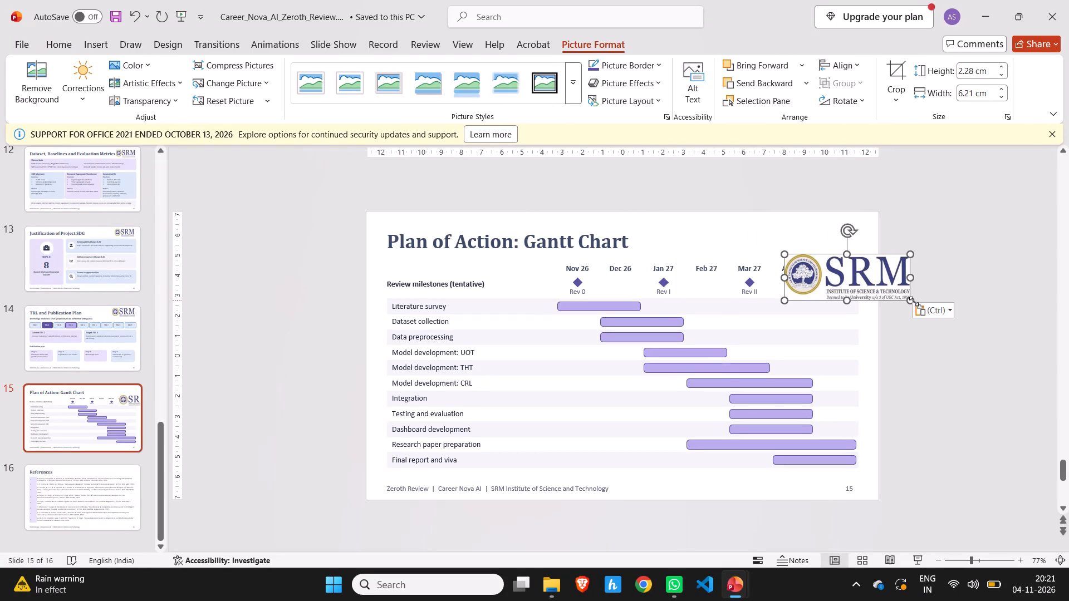
drag(910, 298, 883, 297)
drag(837, 275, 804, 235)
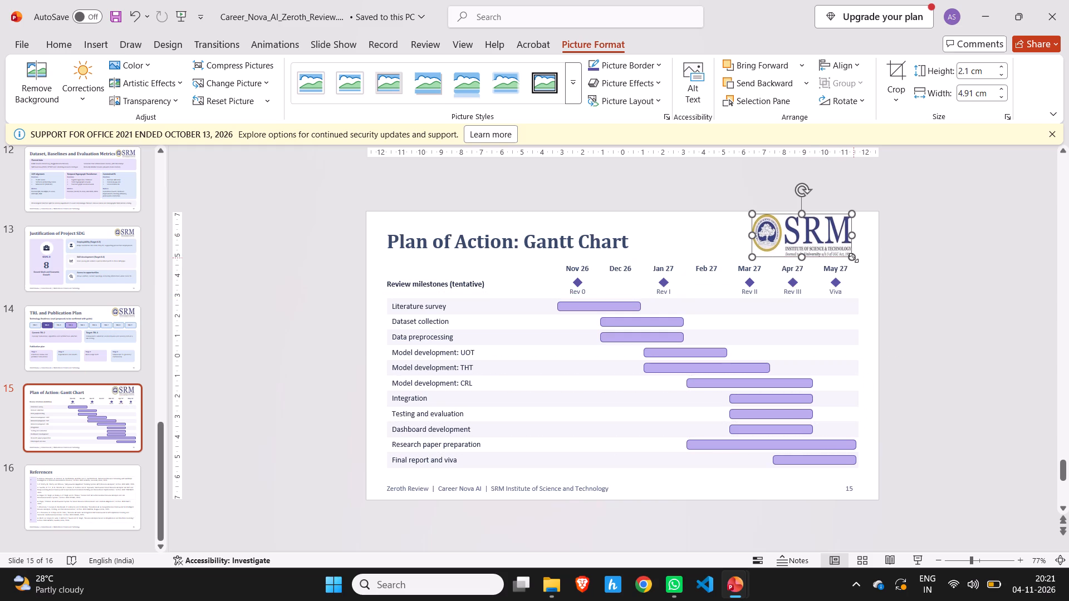
drag(854, 258, 844, 251)
drag(815, 233, 820, 237)
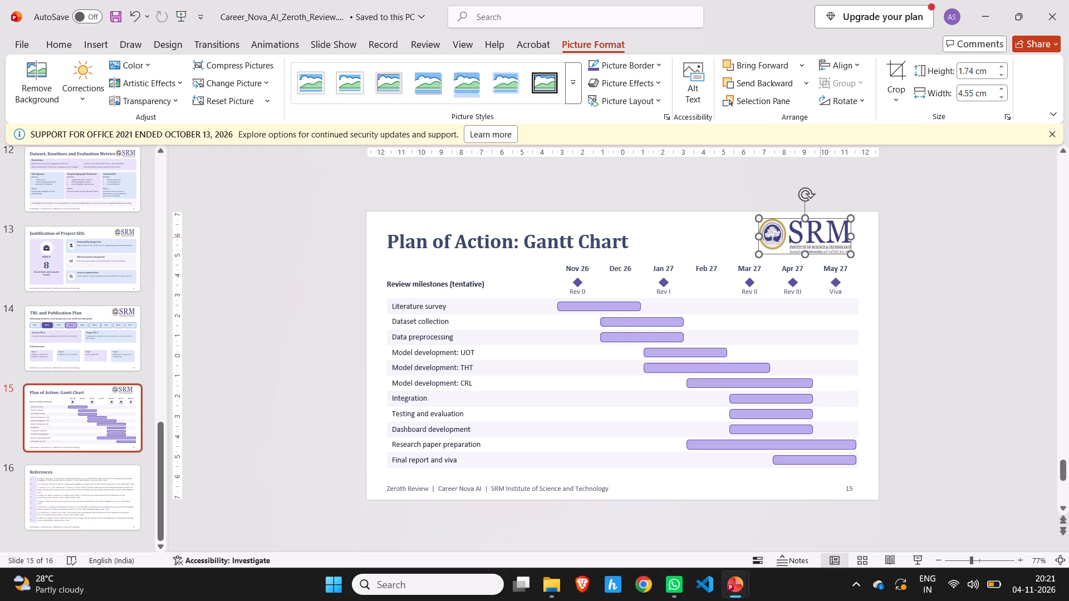
On the References slide, narrow the title text box from its right edge so it ends a little past the title.
click(104, 466)
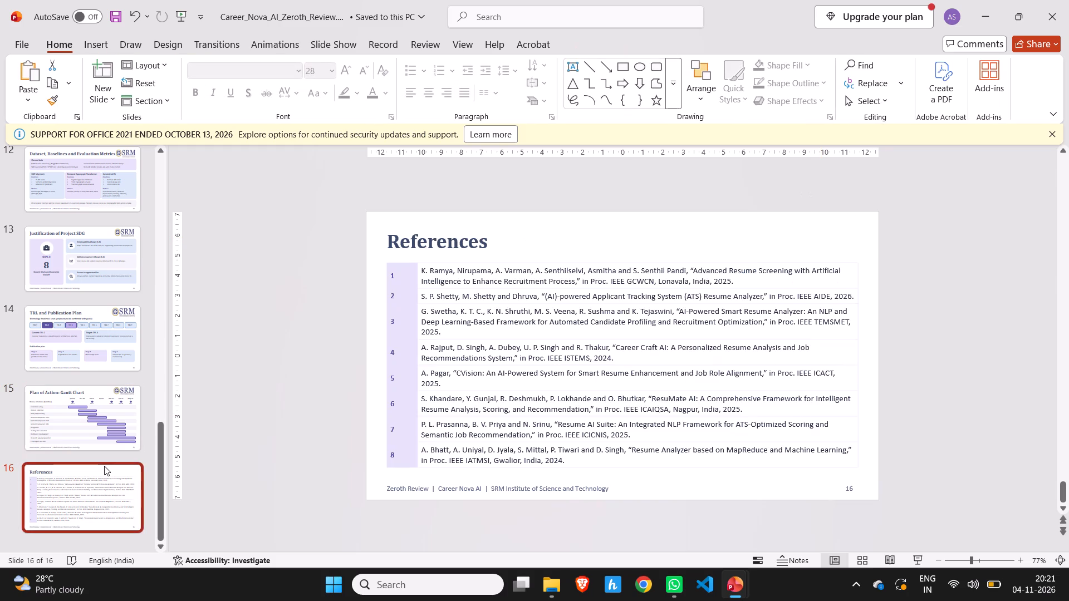
click(739, 239)
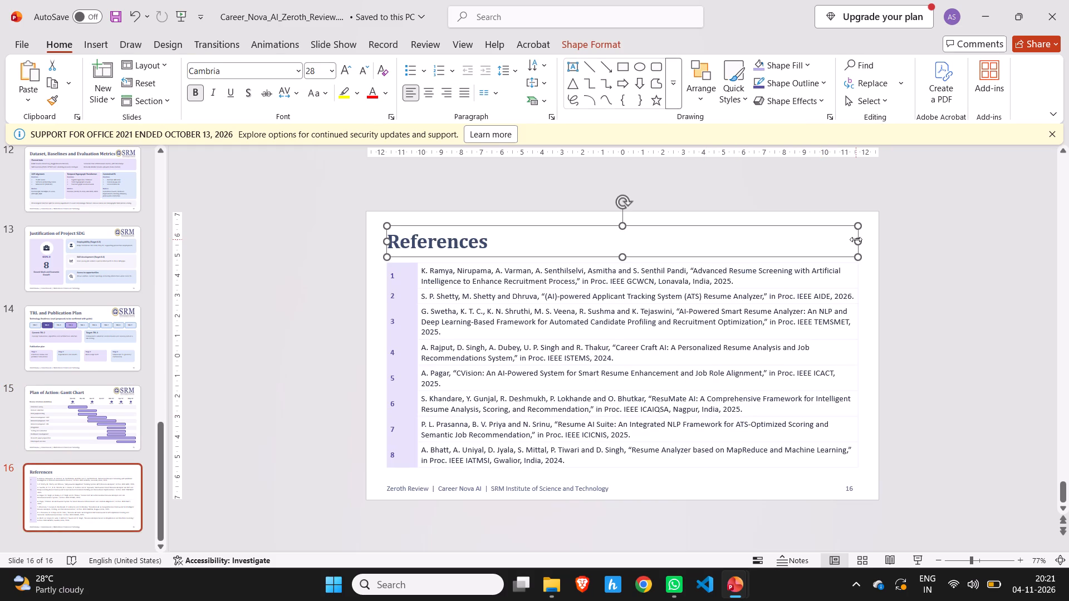
drag(856, 240, 557, 245)
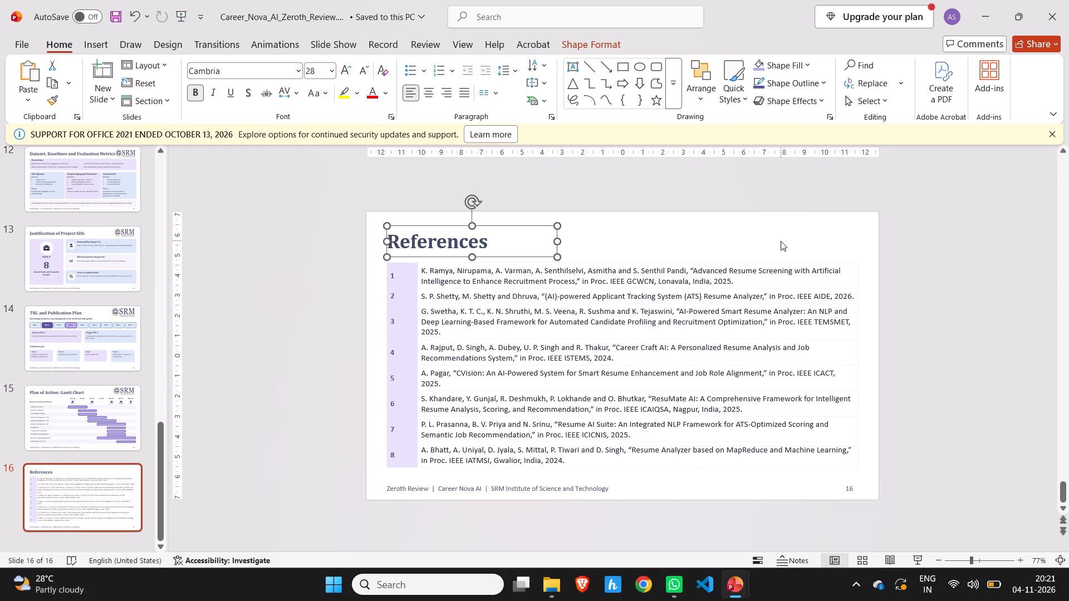
Paste the SRM logo onto the References slide, shrink it to about 1.8 × 4.85 cm and place it above the reference table's right end.
click(781, 241)
key(ctrl+v)
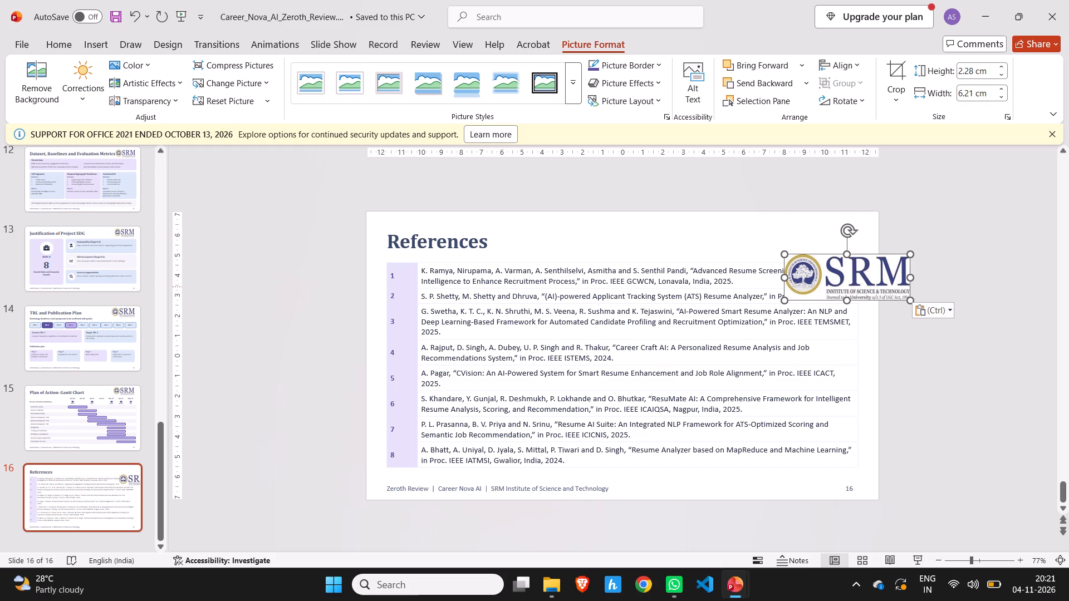
drag(907, 298, 884, 292)
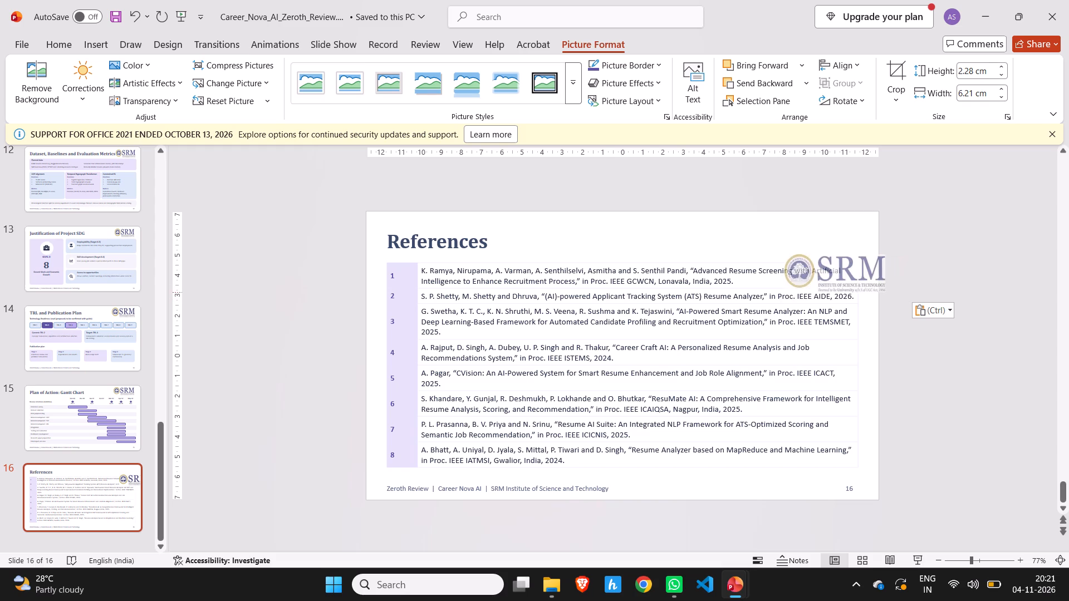
drag(884, 292, 882, 290)
drag(849, 272, 812, 243)
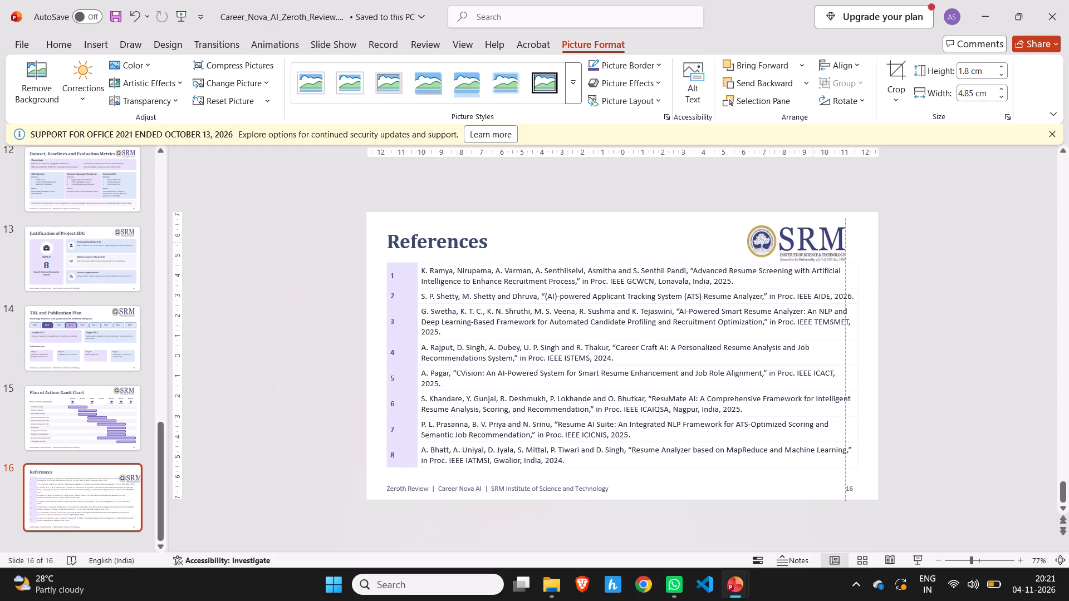
drag(812, 243, 815, 238)
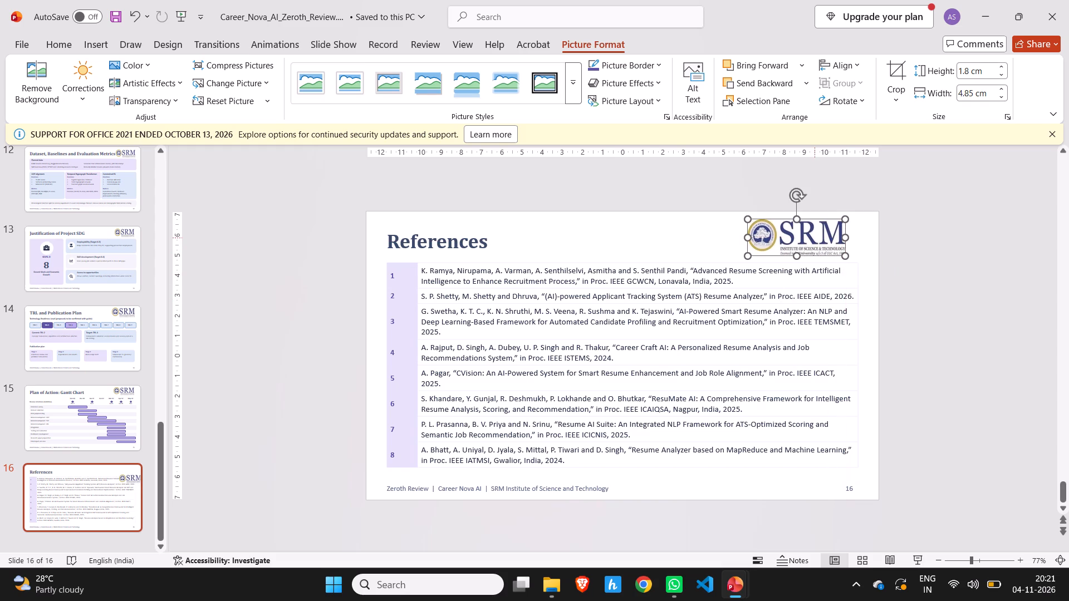
Add a new blank slide directly after the References slide at the end of the deck.
click(120, 495)
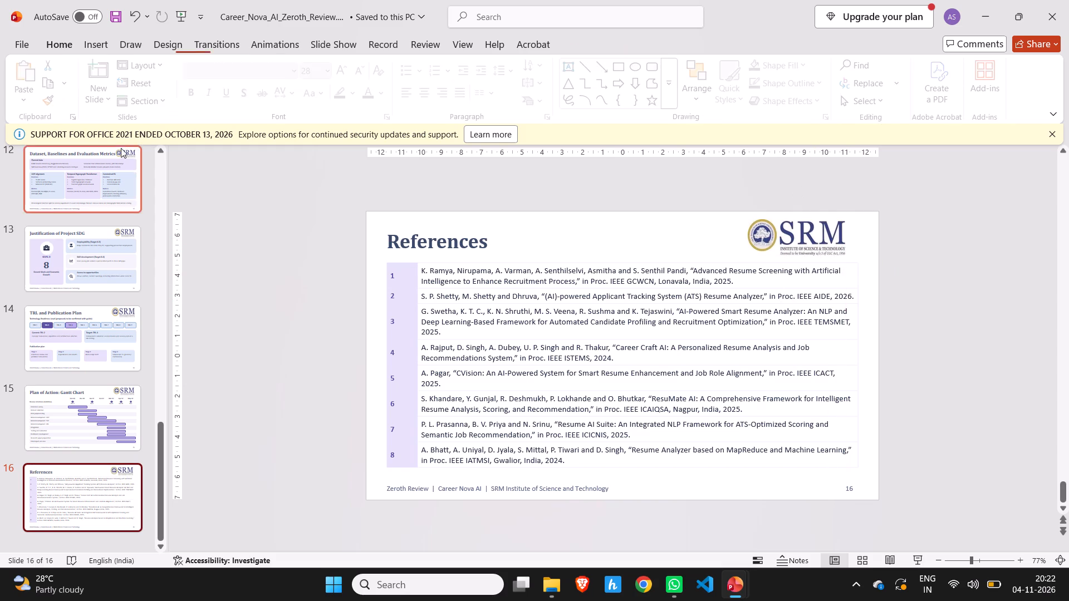
click(94, 53)
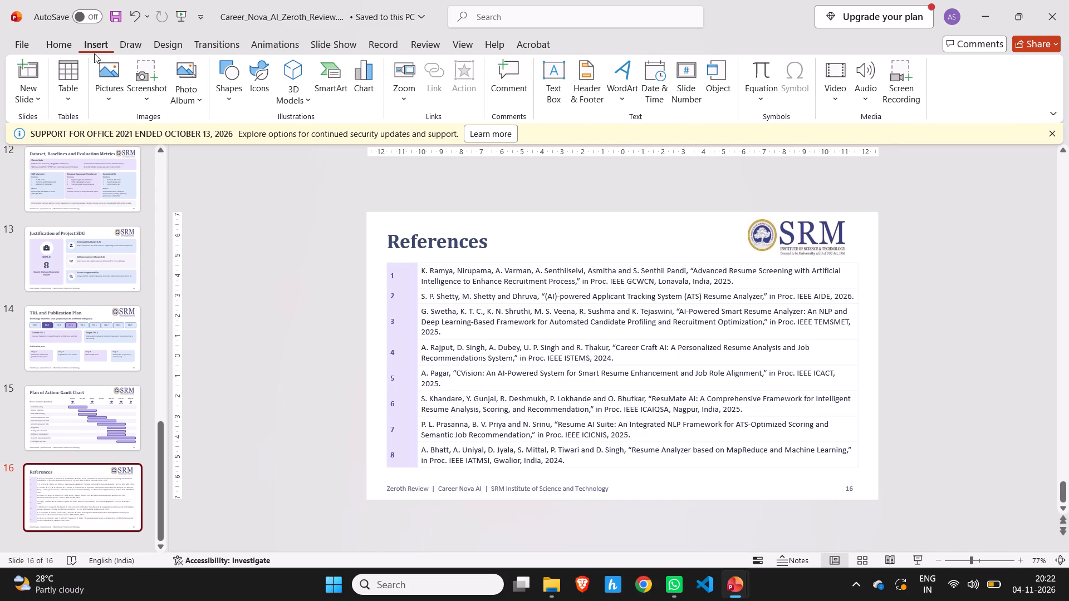
click(26, 103)
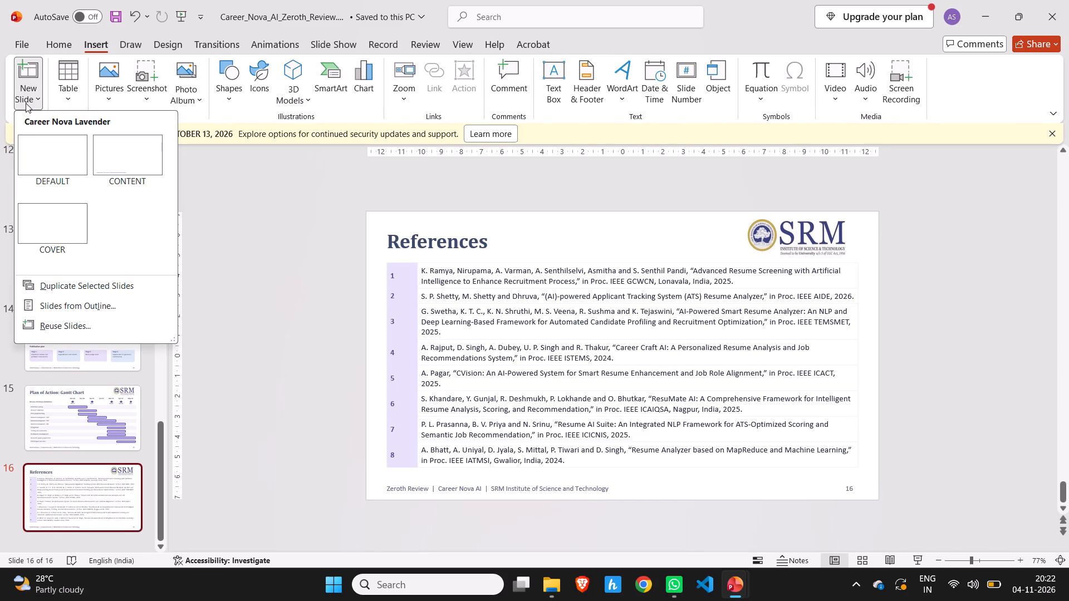
click(30, 75)
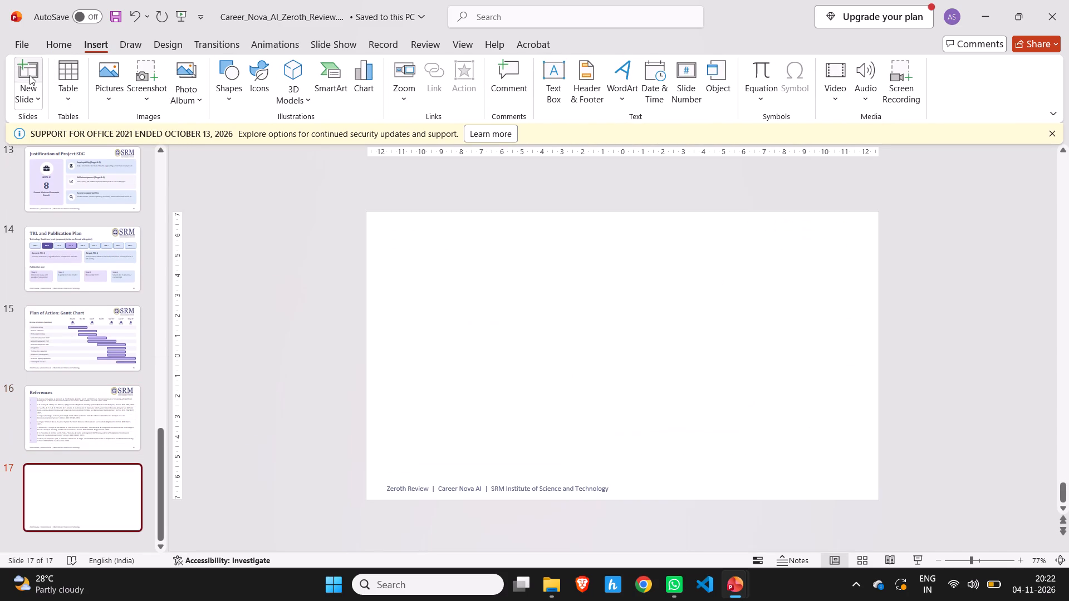
click(464, 366)
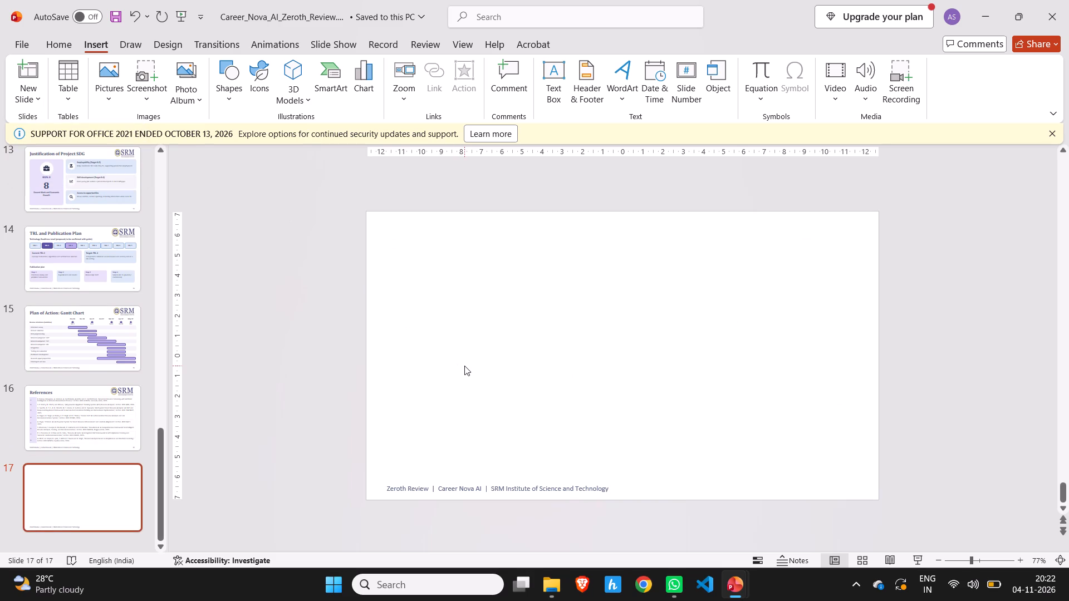
click(63, 407)
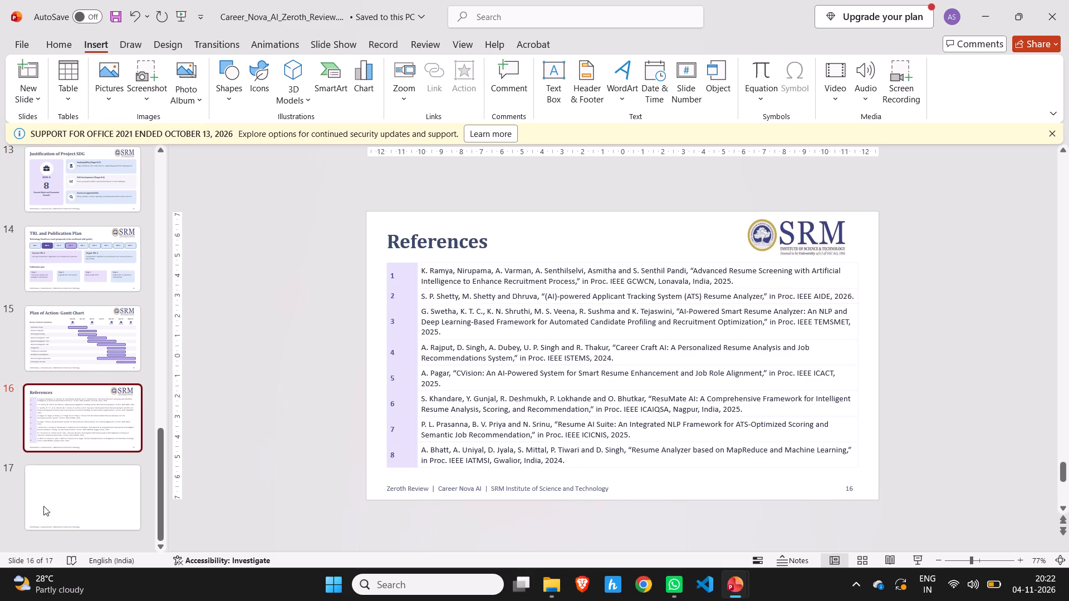
click(41, 511)
click(610, 317)
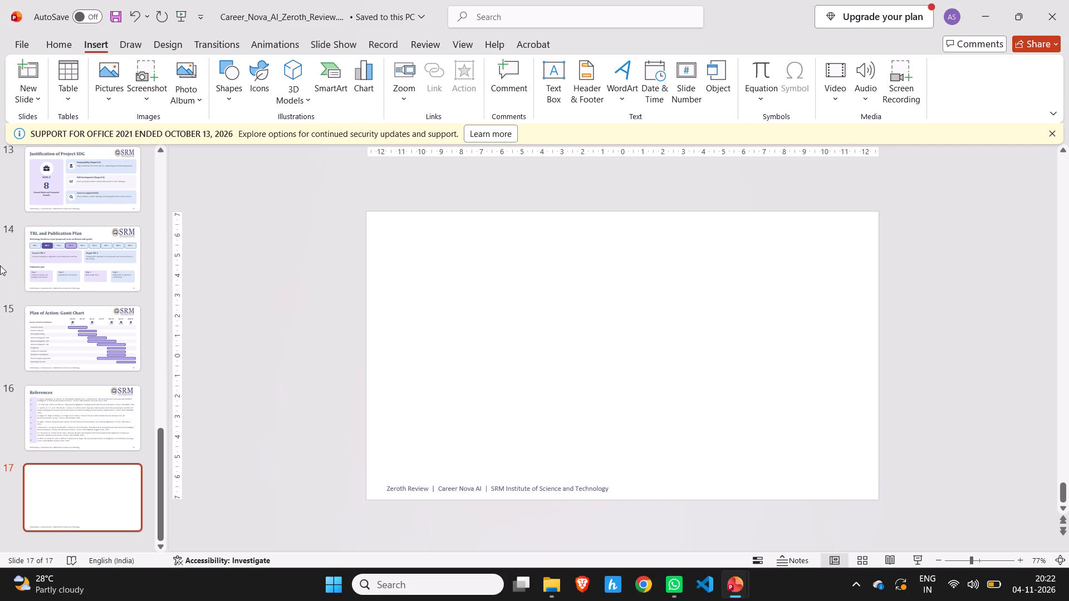
Move the blank slide between the Research Objectives and Proposed Approach: System Architecture slides, making it slide 11.
scroll(55, 268, up, 1)
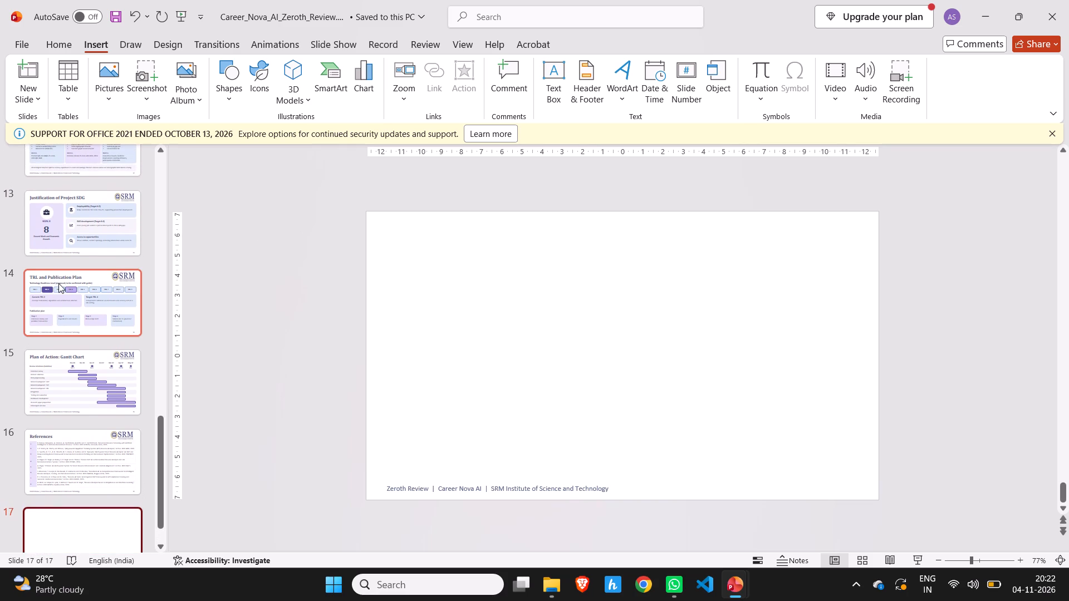
scroll(86, 243, up, 2)
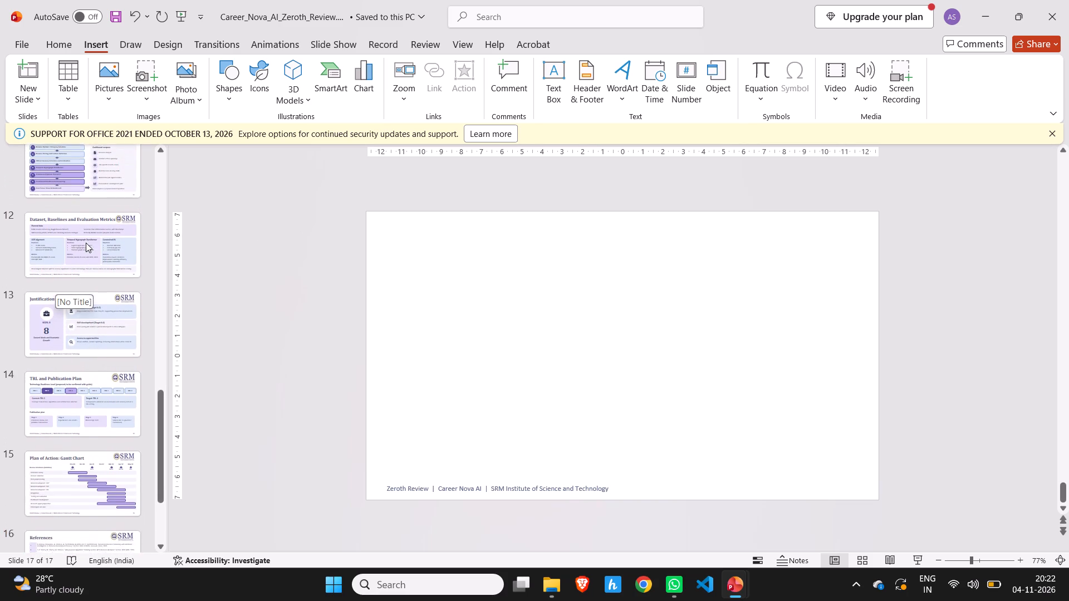
scroll(86, 243, up, 2)
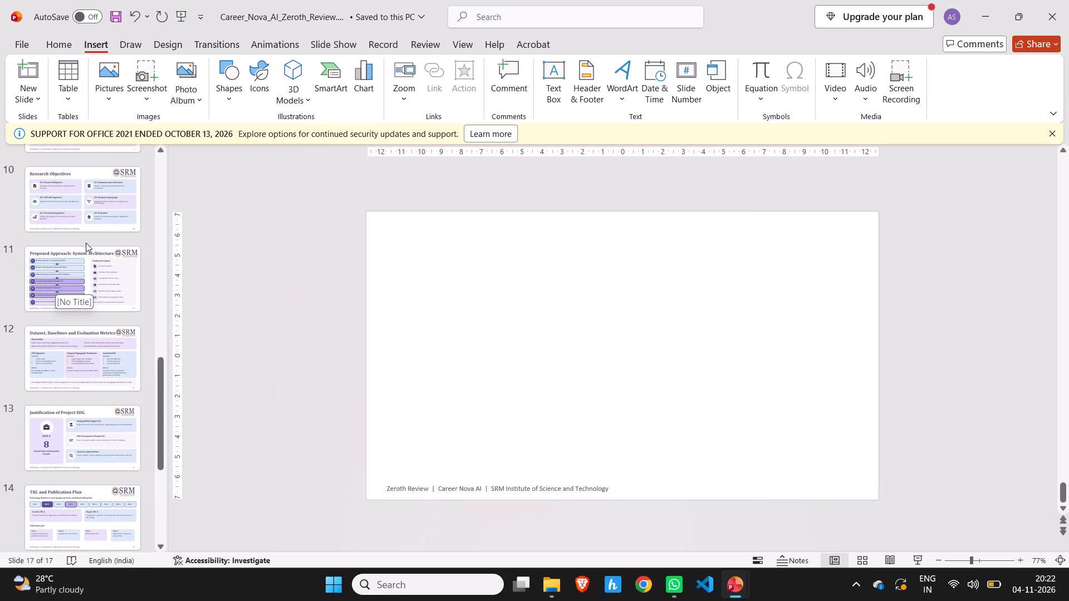
scroll(86, 243, up, 1)
scroll(86, 243, down, 7)
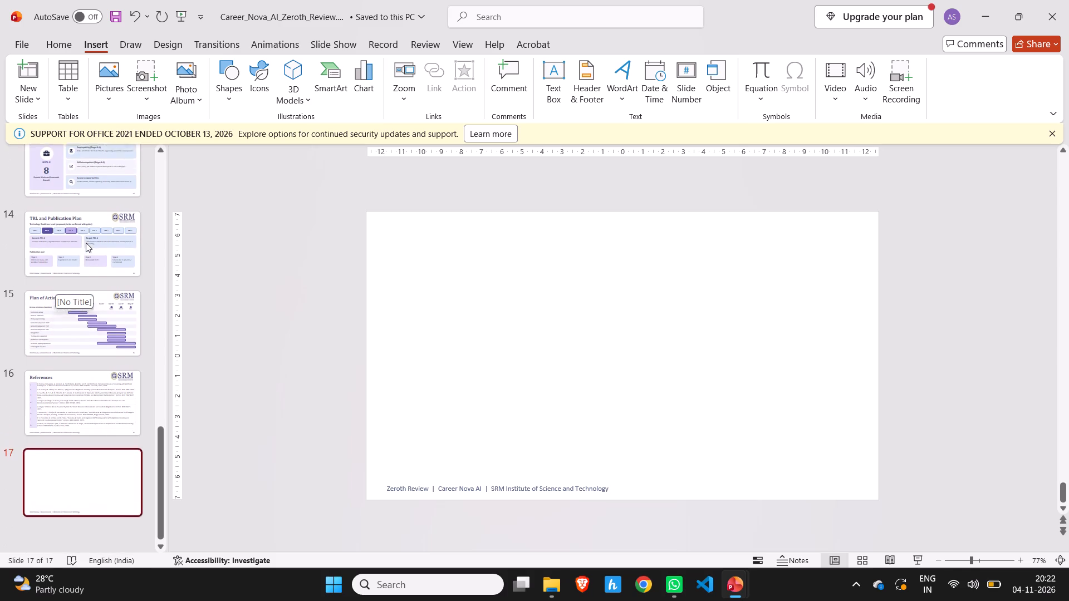
drag(62, 490, 84, 263)
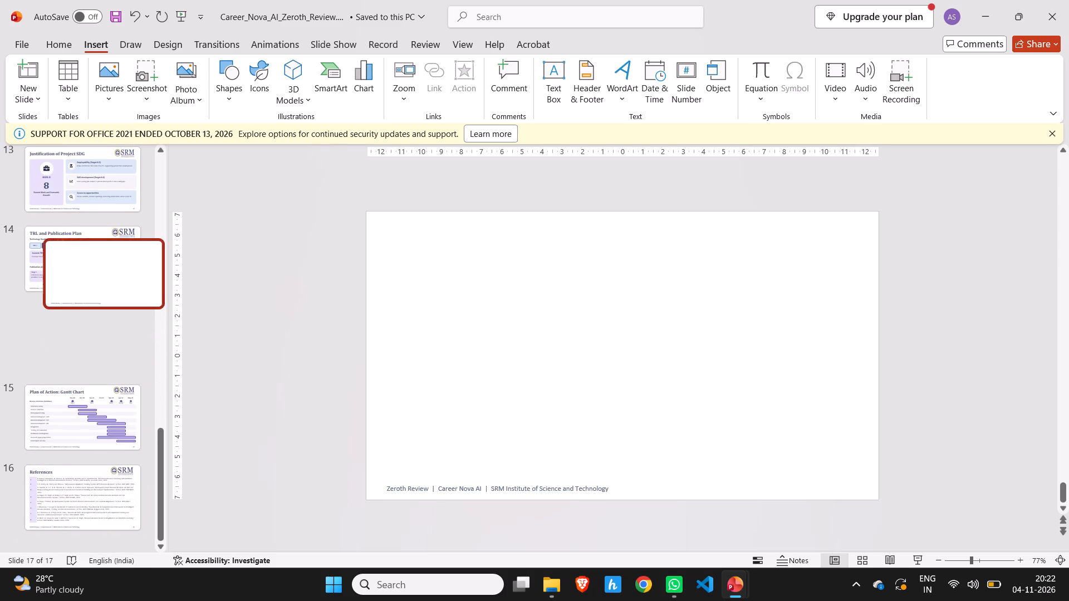
drag(84, 263, 66, 146)
scroll(83, 245, down, 1)
scroll(65, 168, up, 1)
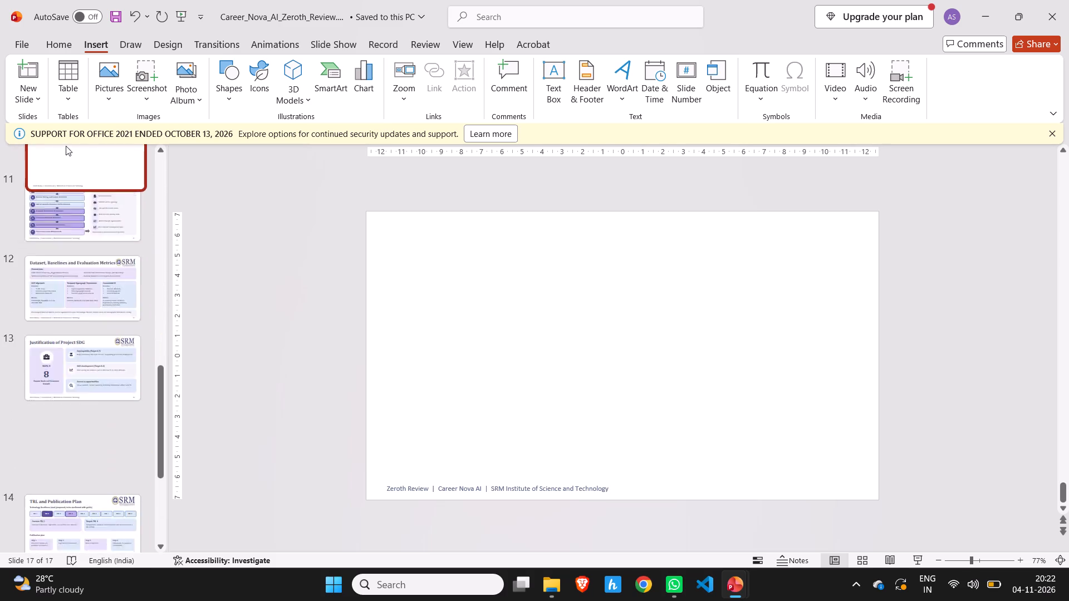
scroll(66, 146, up, 1)
drag(66, 146, 53, 486)
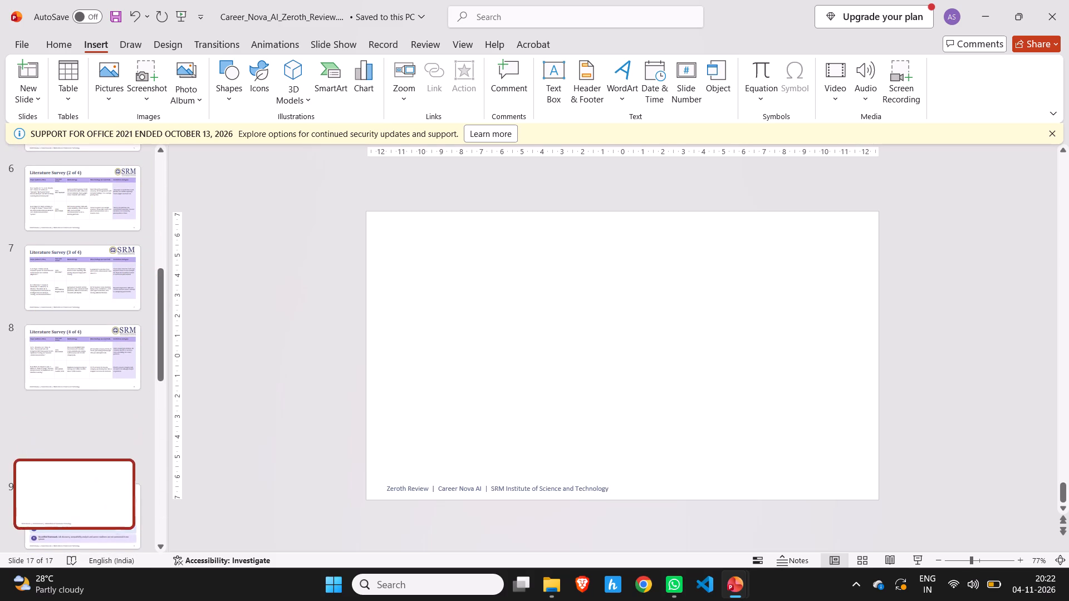
drag(53, 486, 54, 282)
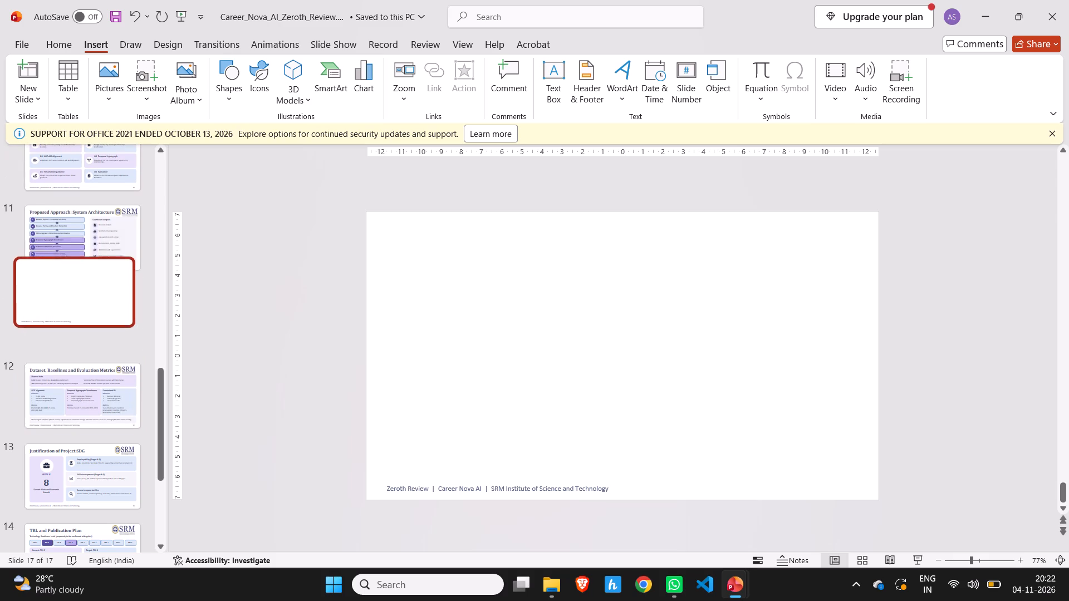
drag(54, 282, 53, 210)
scroll(54, 272, down, 1)
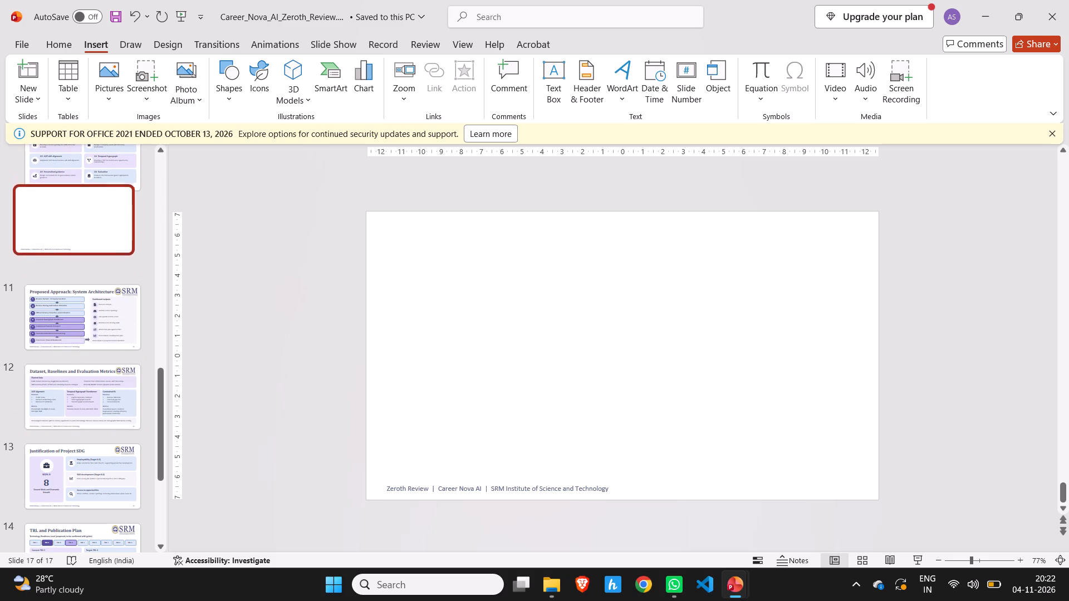
drag(53, 210, 53, 220)
scroll(41, 248, up, 2)
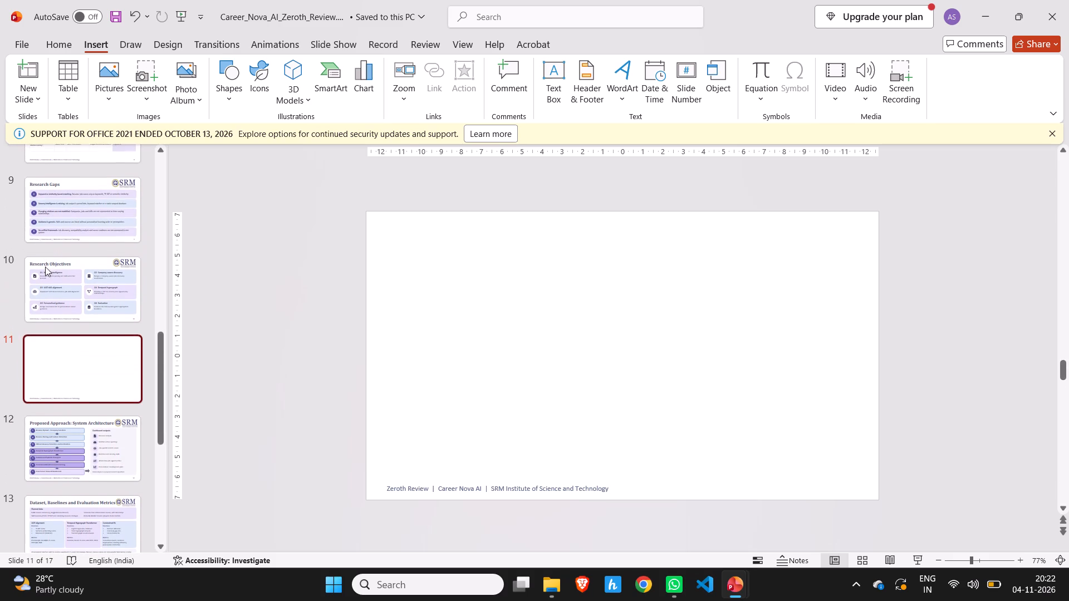
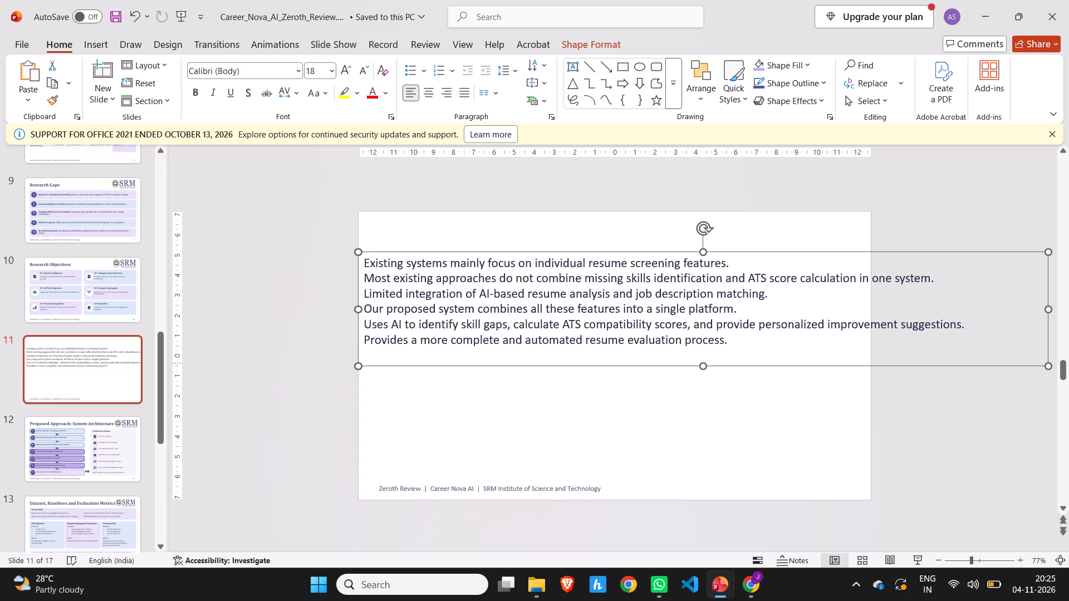
drag(1049, 365, 836, 408)
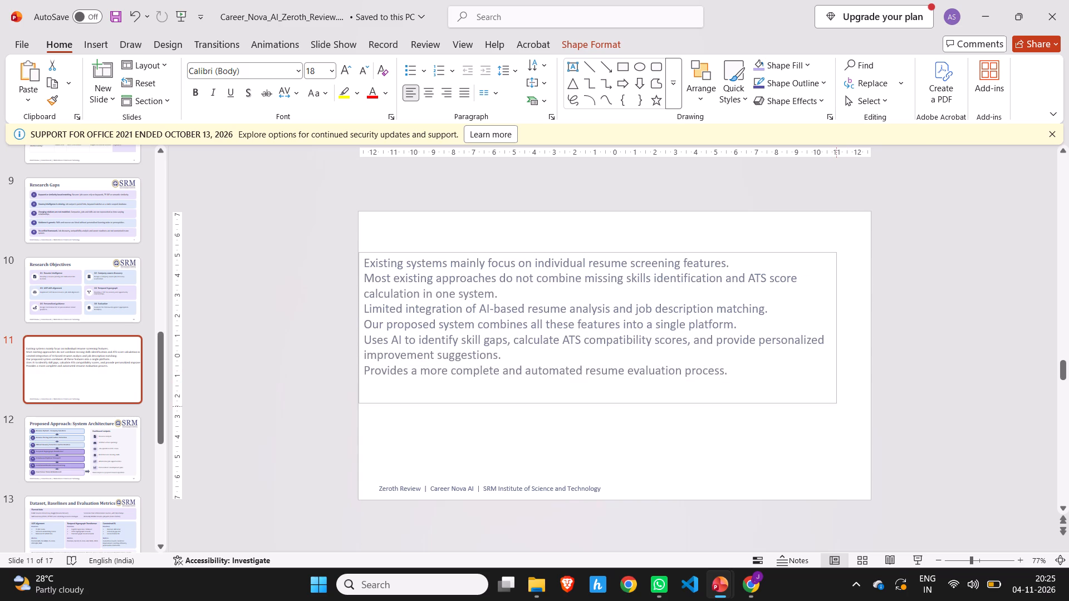
drag(836, 408, 837, 422)
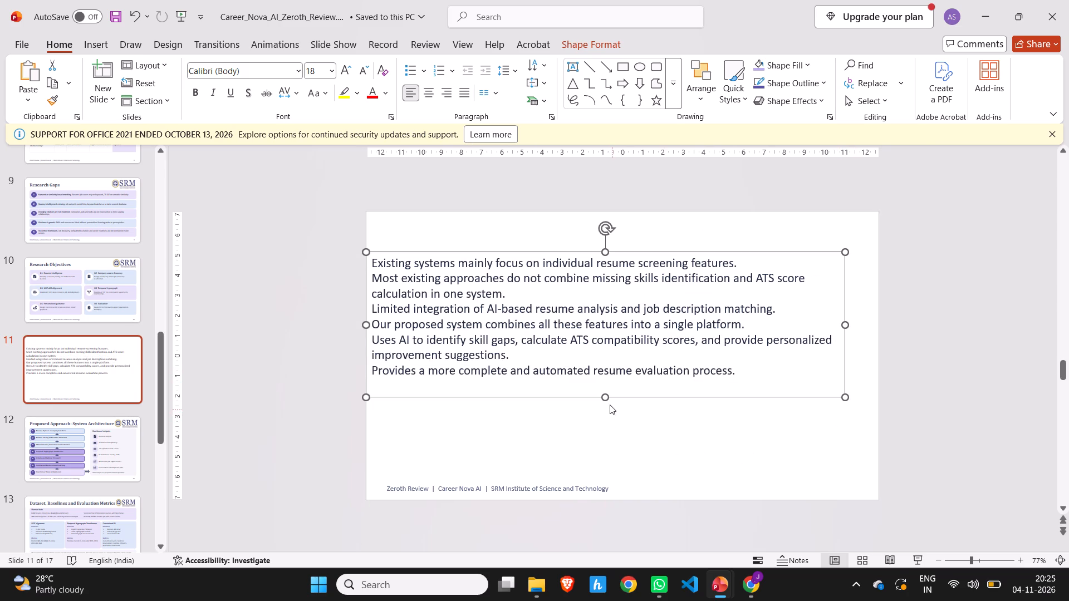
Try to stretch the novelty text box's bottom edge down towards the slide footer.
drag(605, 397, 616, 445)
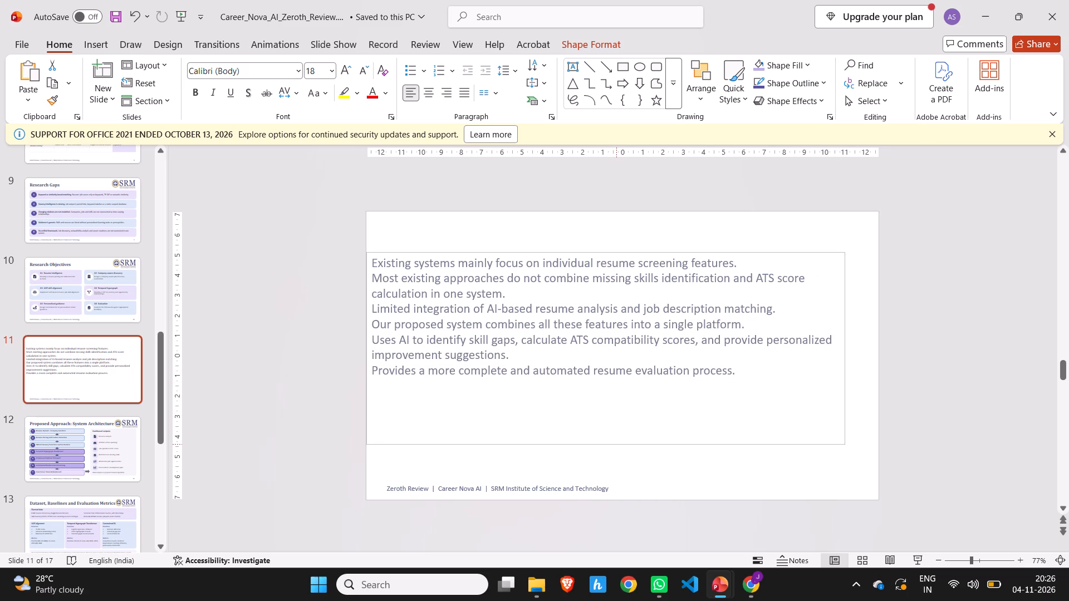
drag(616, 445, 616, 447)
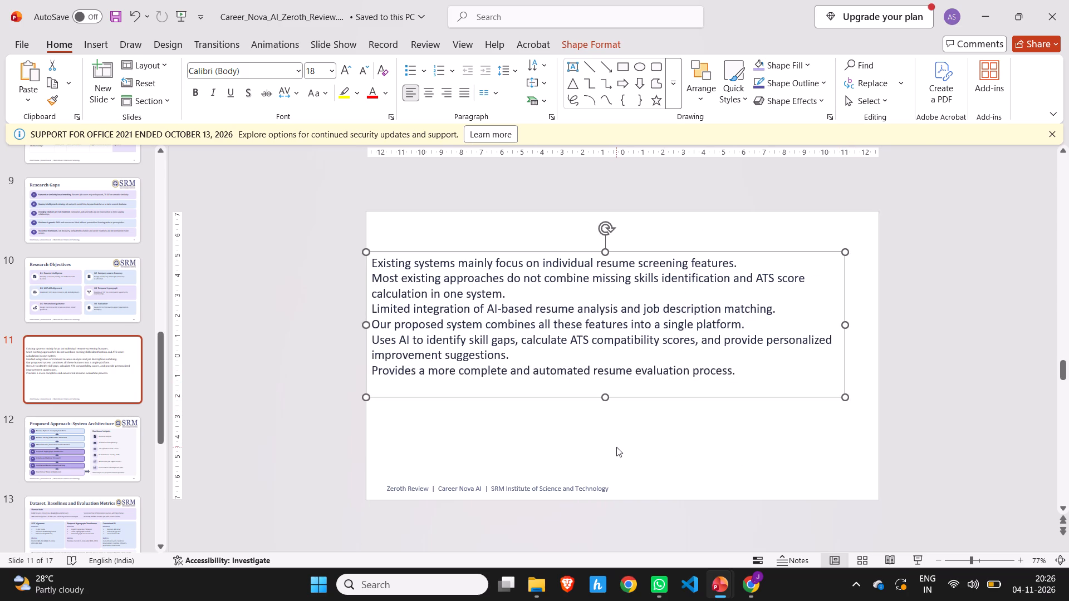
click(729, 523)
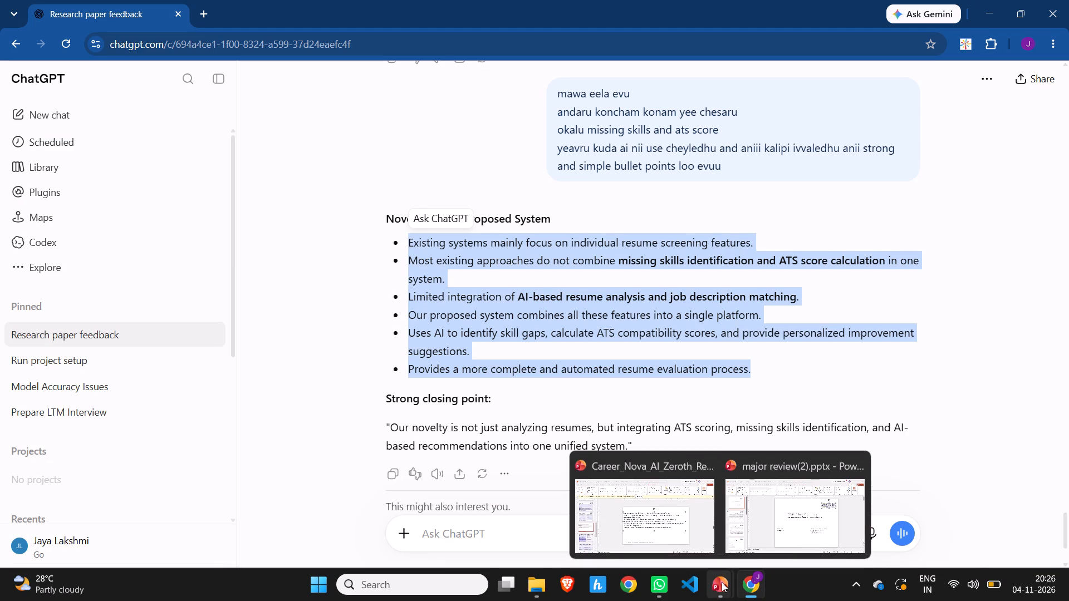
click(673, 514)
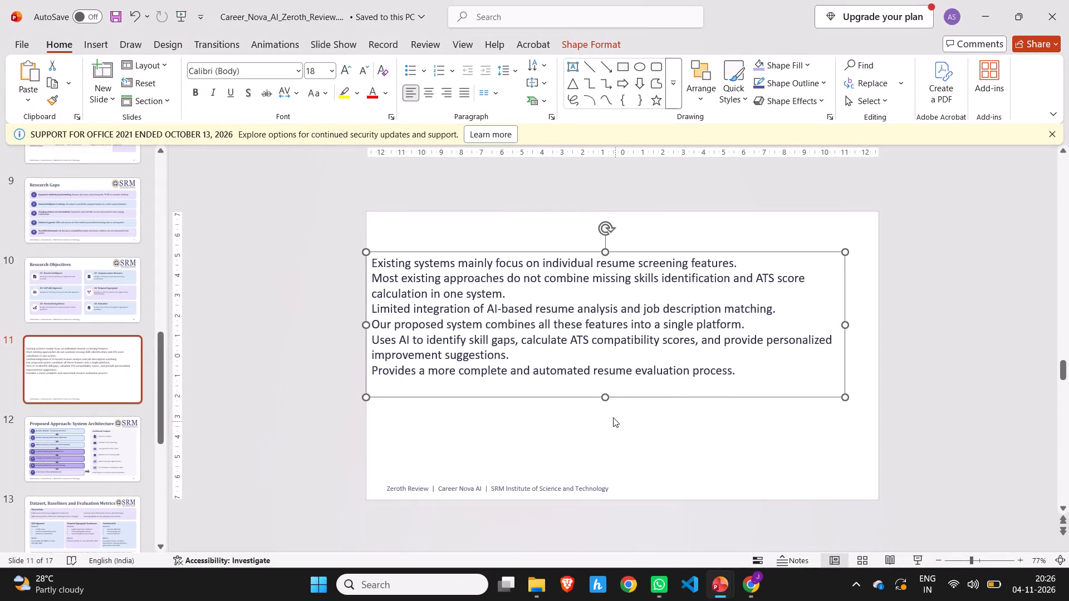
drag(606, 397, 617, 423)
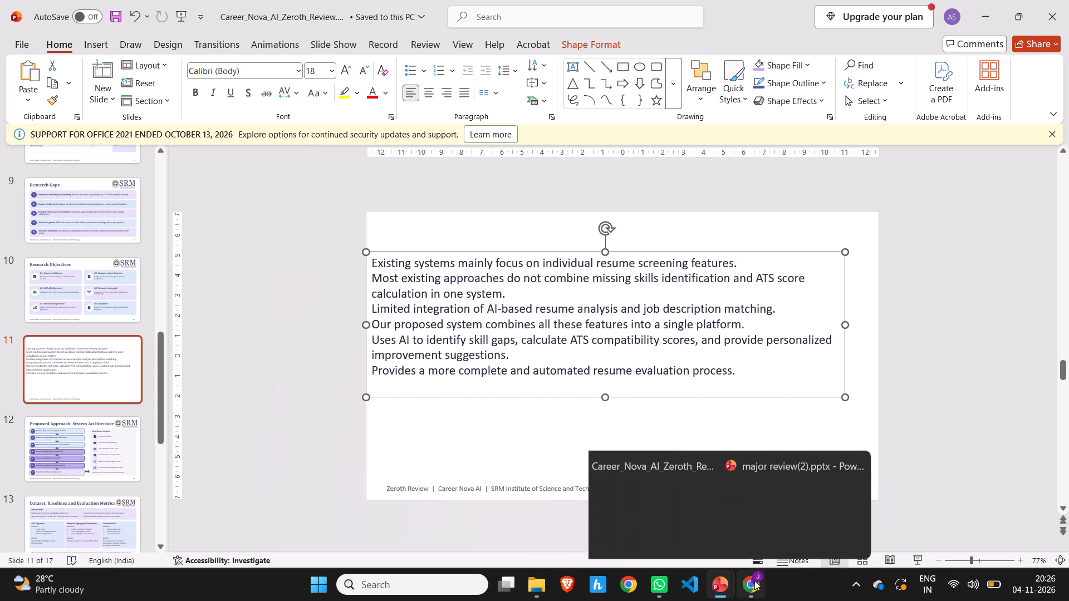
Bring the novelty text box's upper corner inward from the slide's left edge and slightly lower on slide 11.
click(738, 516)
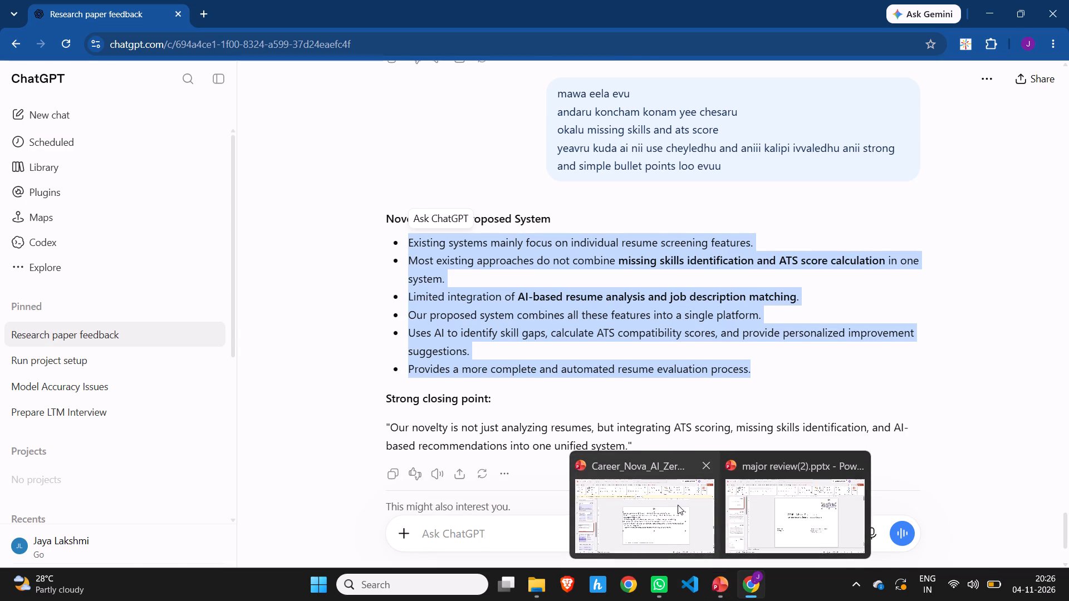
click(678, 505)
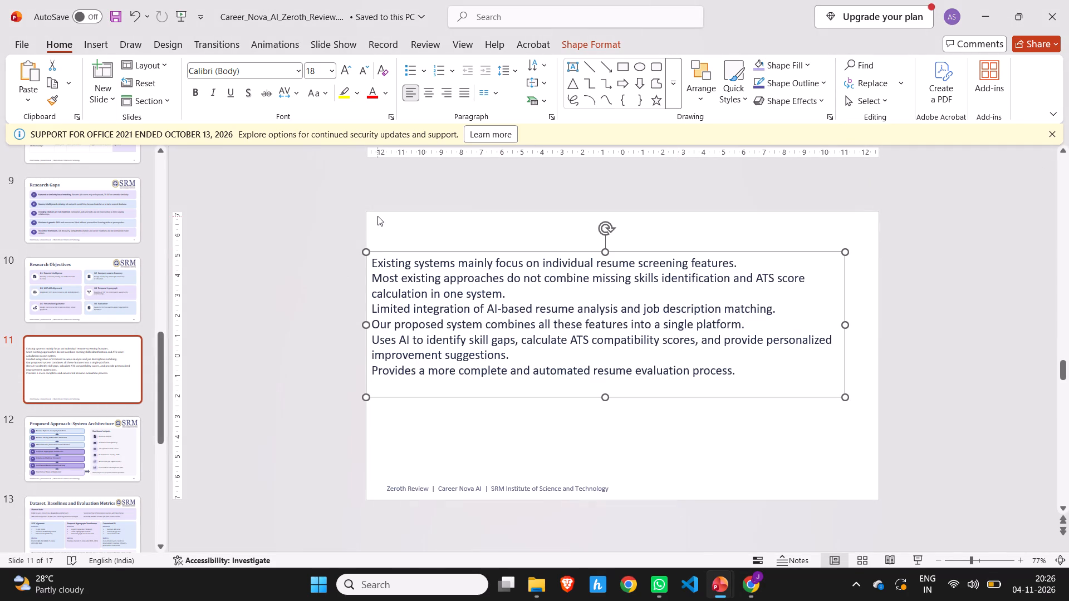
drag(364, 252, 399, 261)
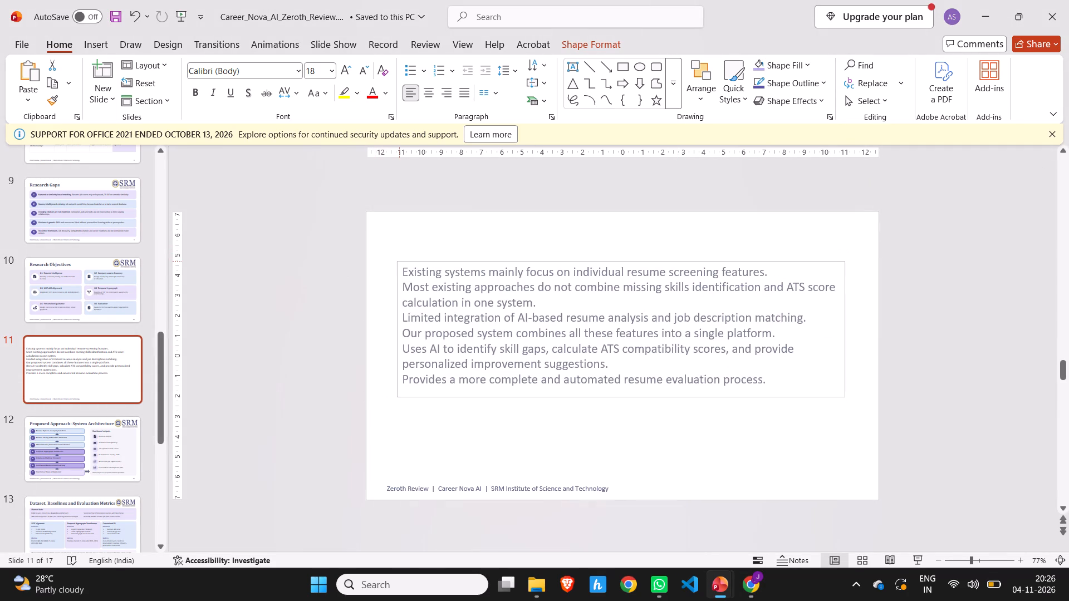
drag(399, 261, 391, 266)
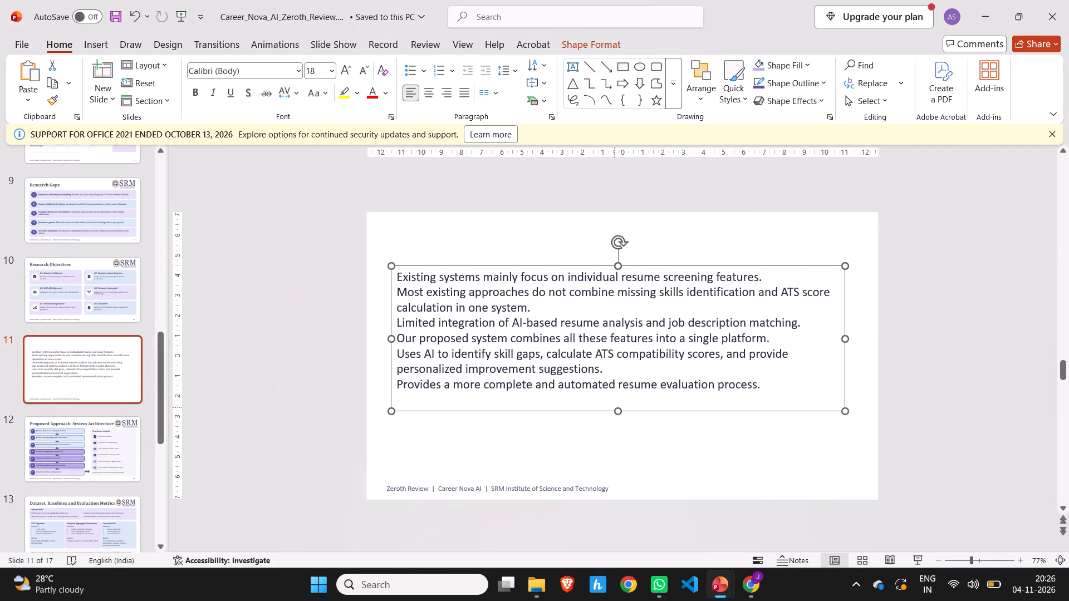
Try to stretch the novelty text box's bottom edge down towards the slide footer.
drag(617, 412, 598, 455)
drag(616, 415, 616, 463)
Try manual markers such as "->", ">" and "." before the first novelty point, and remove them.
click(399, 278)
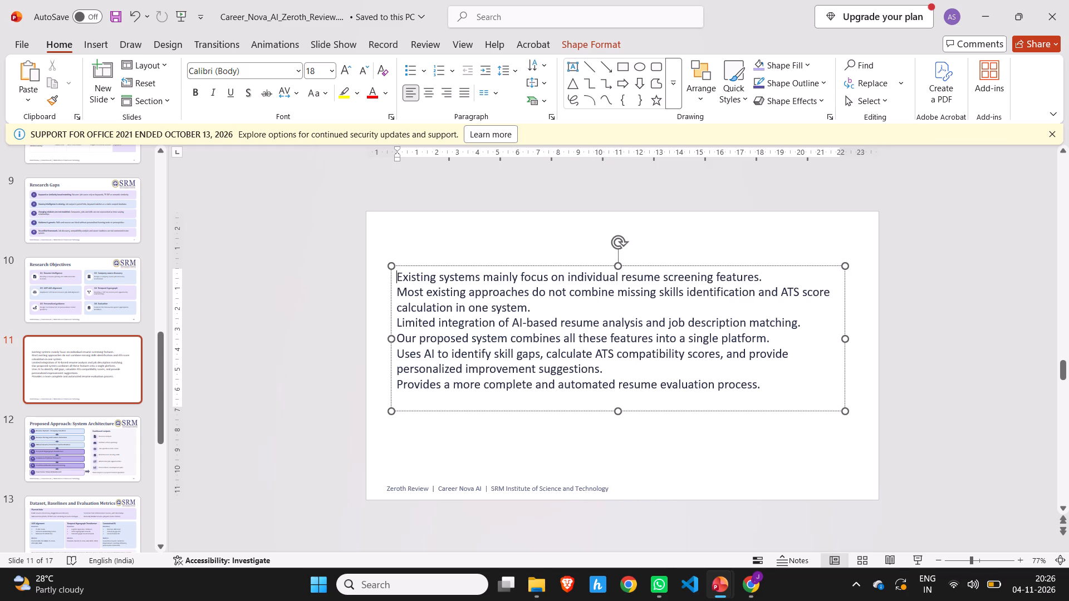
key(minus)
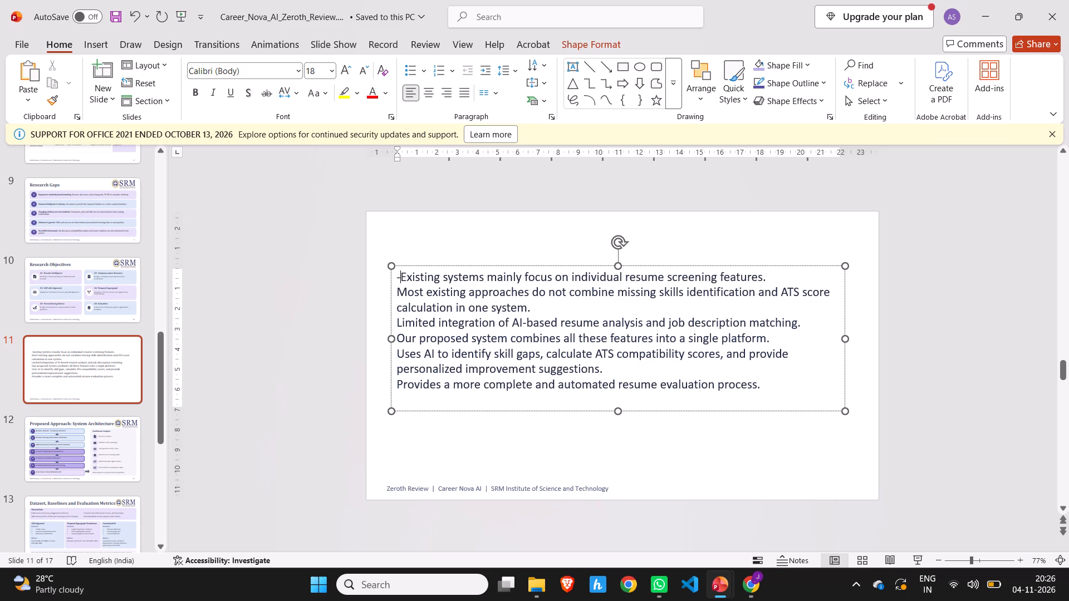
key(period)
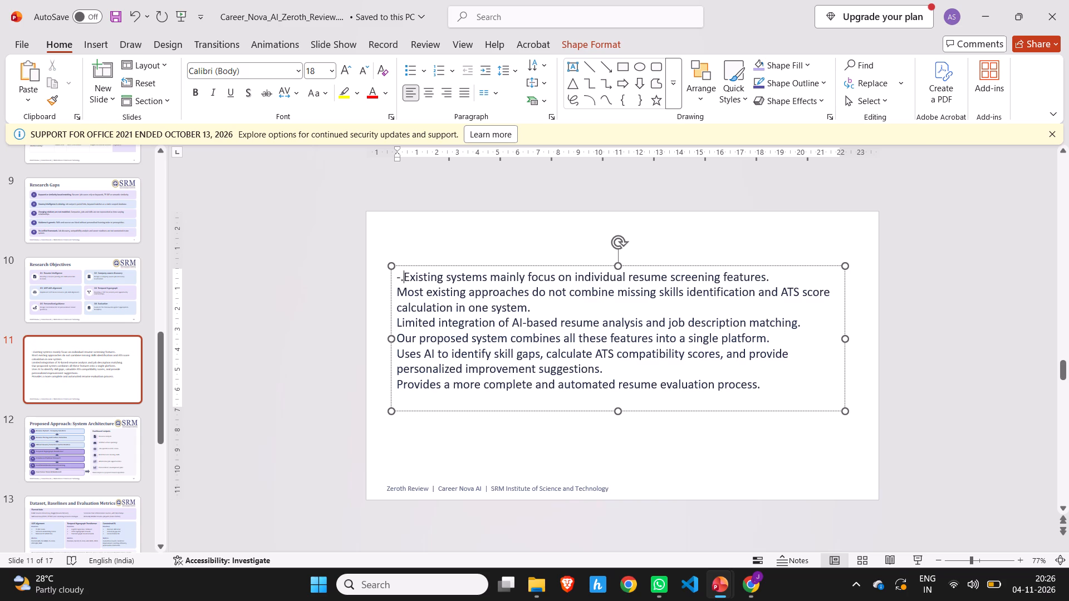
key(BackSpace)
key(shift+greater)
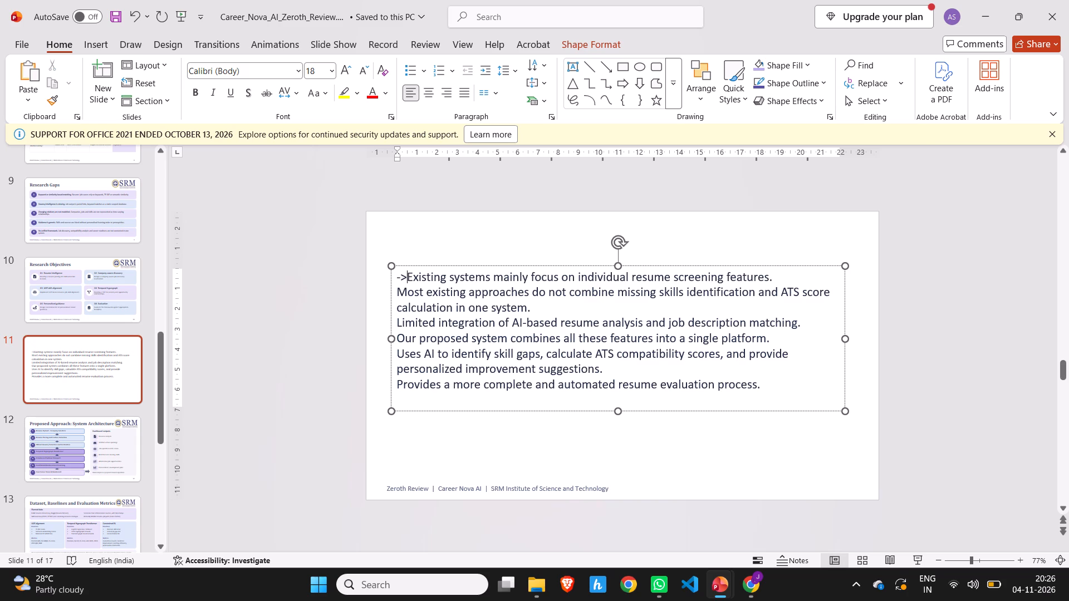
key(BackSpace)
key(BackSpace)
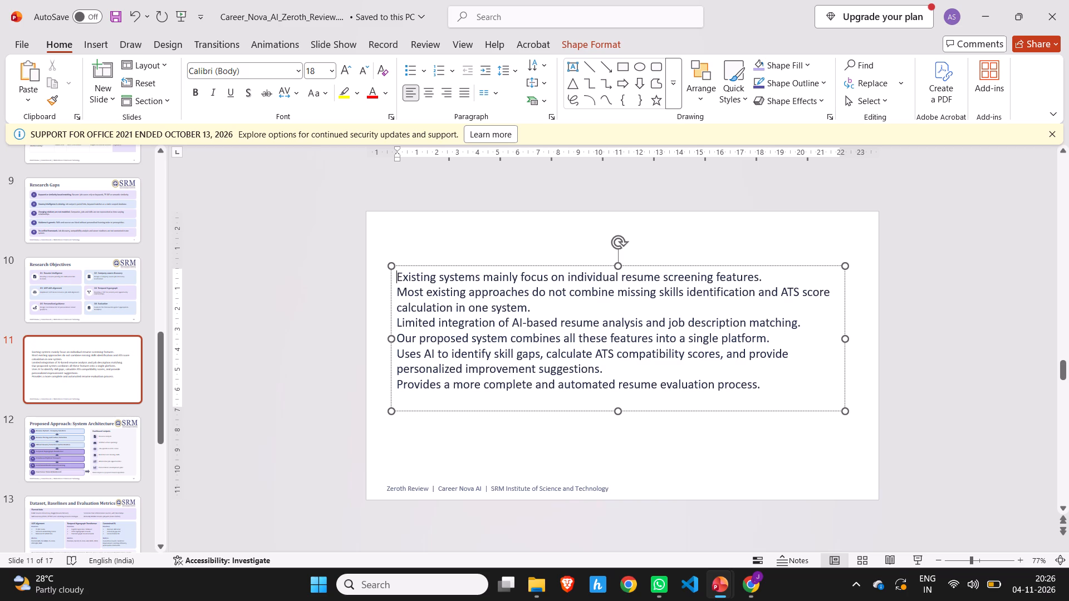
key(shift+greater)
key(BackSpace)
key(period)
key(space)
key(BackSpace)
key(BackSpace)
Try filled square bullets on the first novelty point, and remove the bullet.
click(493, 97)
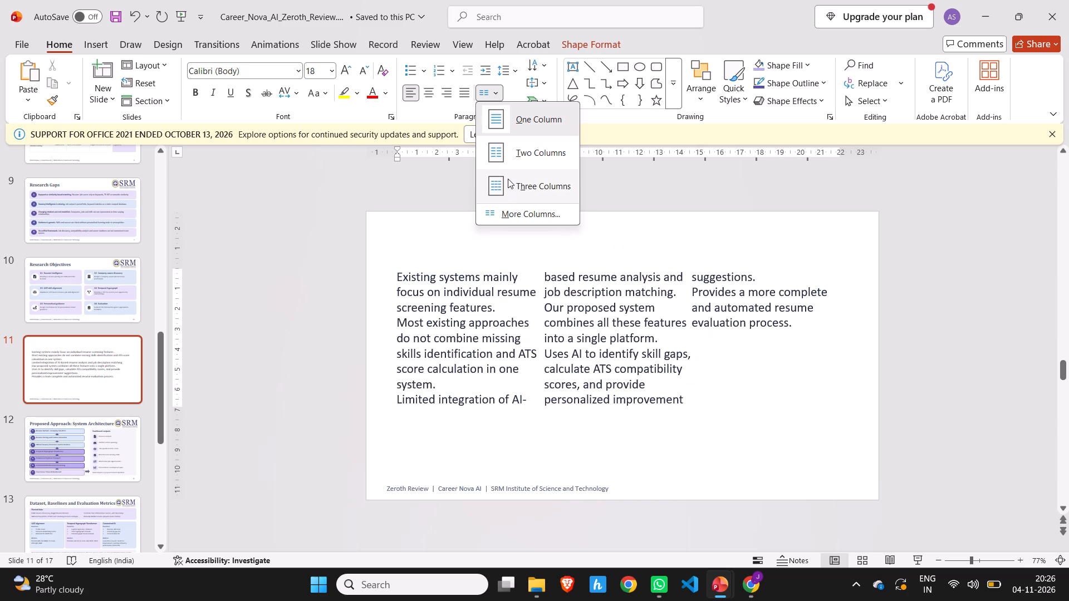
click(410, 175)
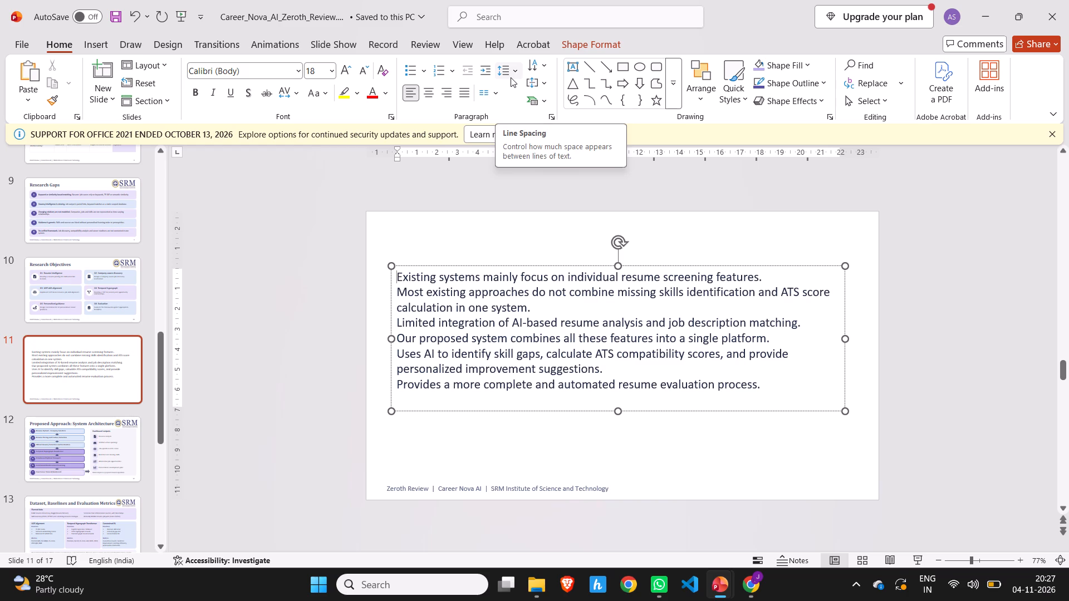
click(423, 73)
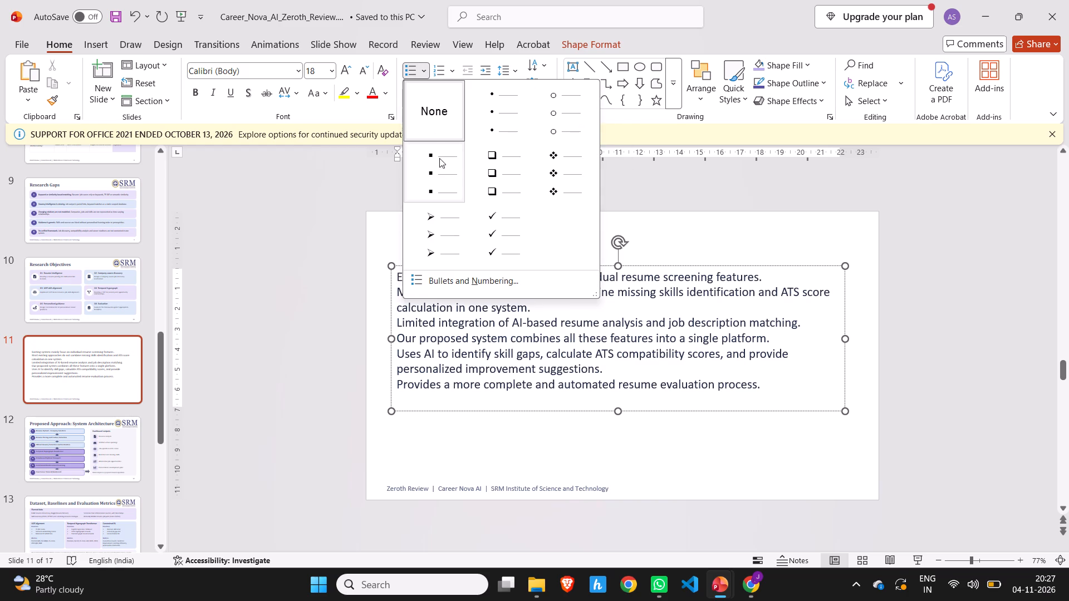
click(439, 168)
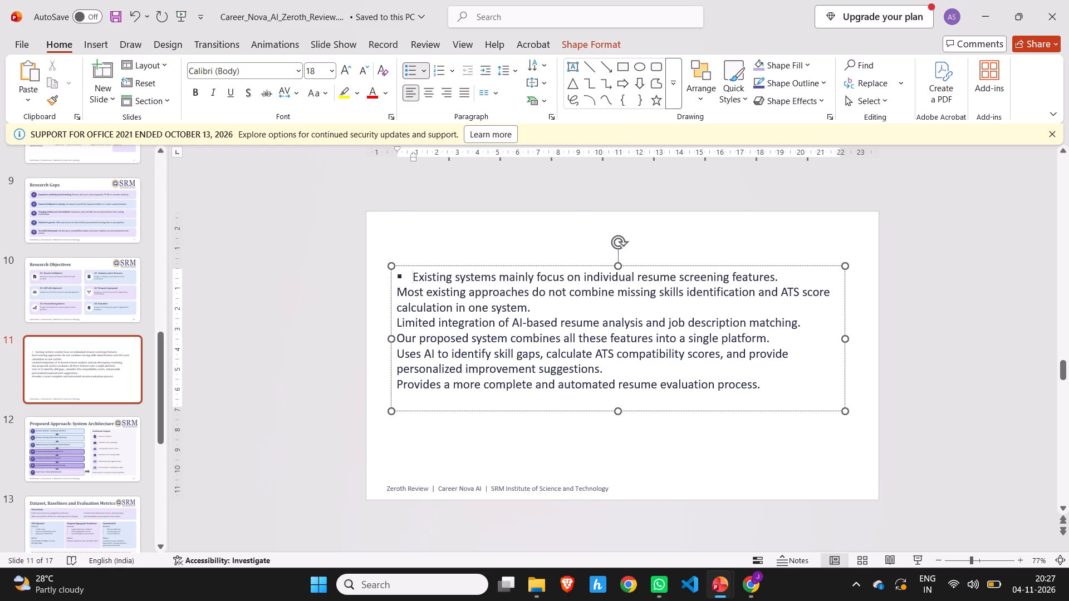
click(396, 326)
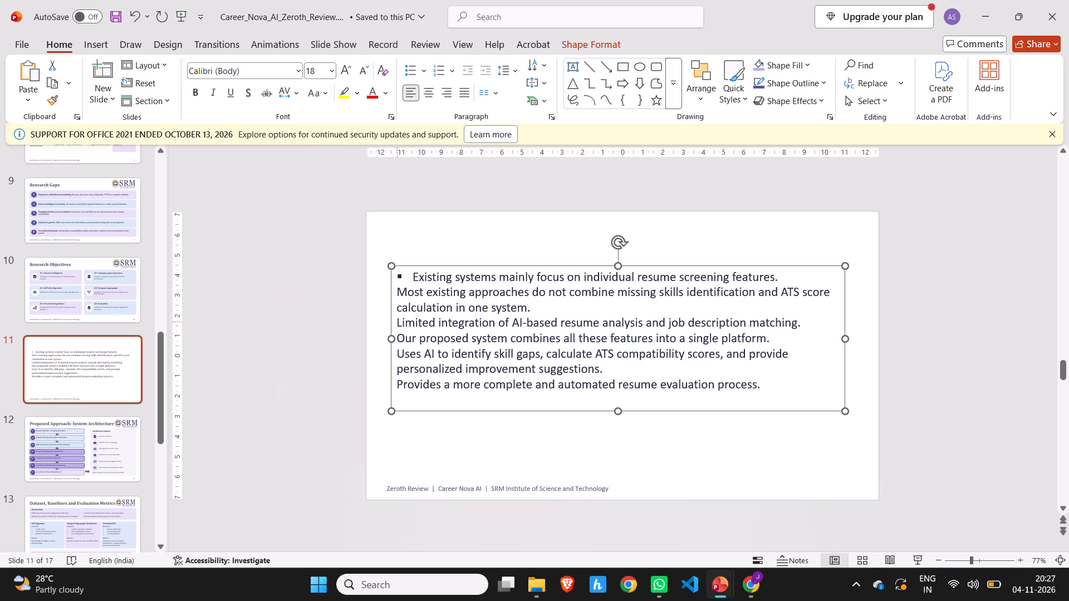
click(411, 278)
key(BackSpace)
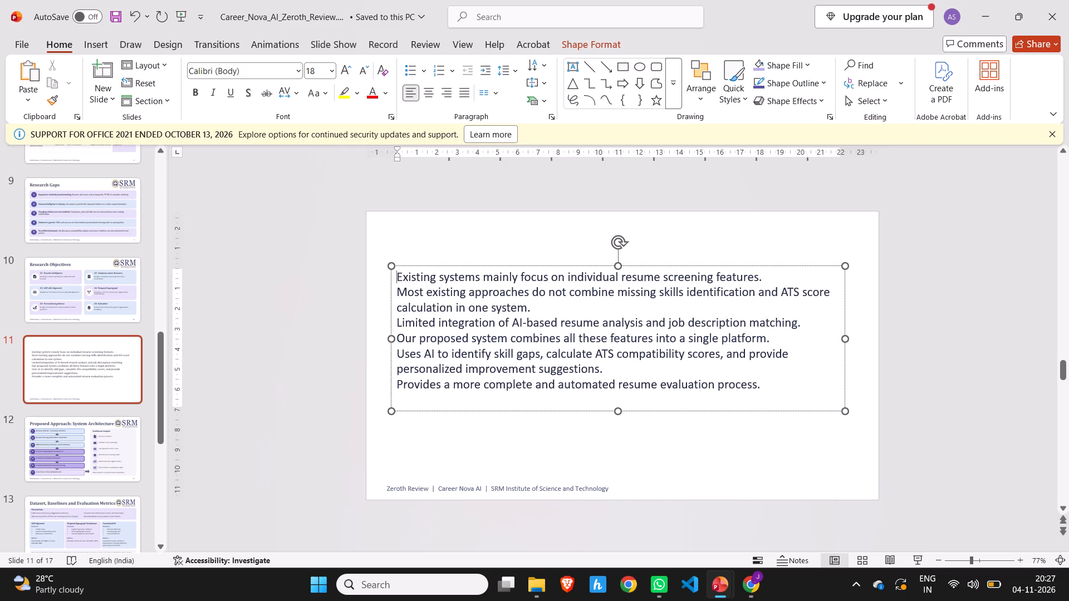
Apply standard round bullets to the first three novelty points, from "Existing systems" to "Limited integration".
click(409, 71)
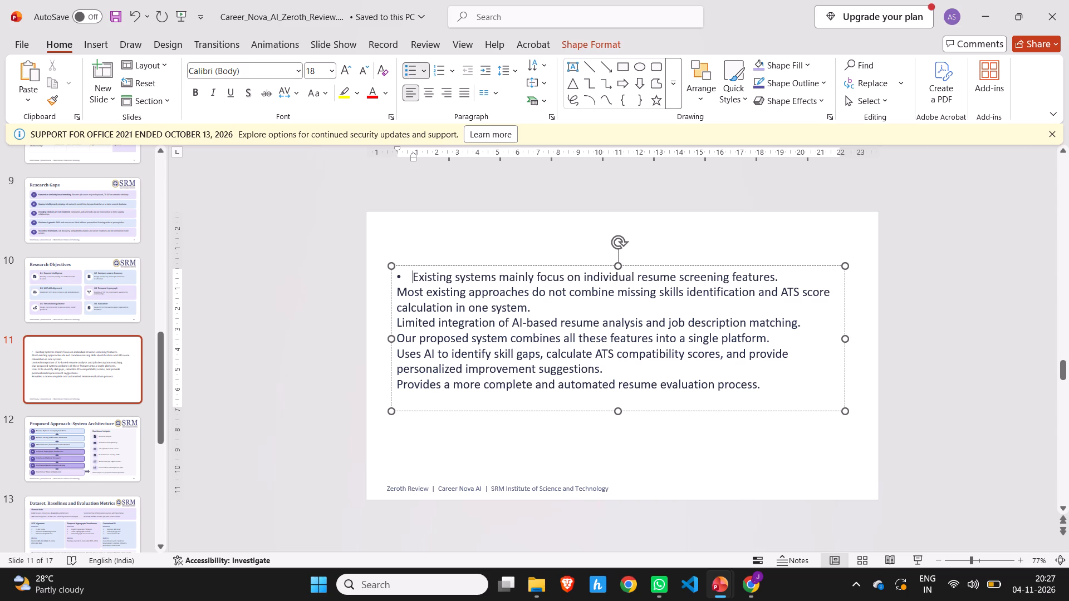
click(400, 291)
click(407, 76)
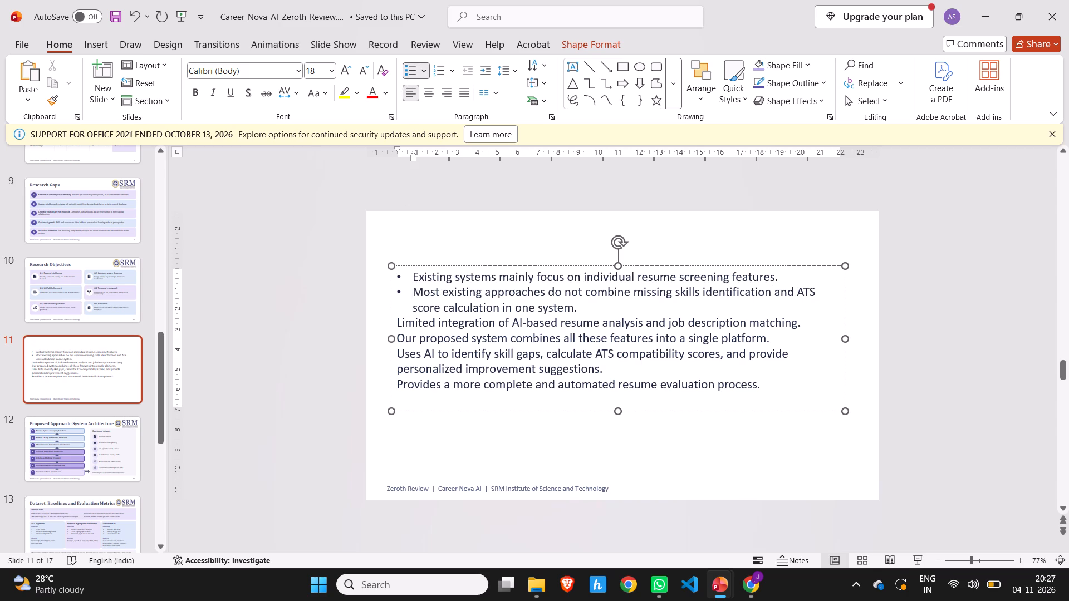
key(Down)
key(Down)
key(Left)
key(Left)
key(Left)
click(409, 72)
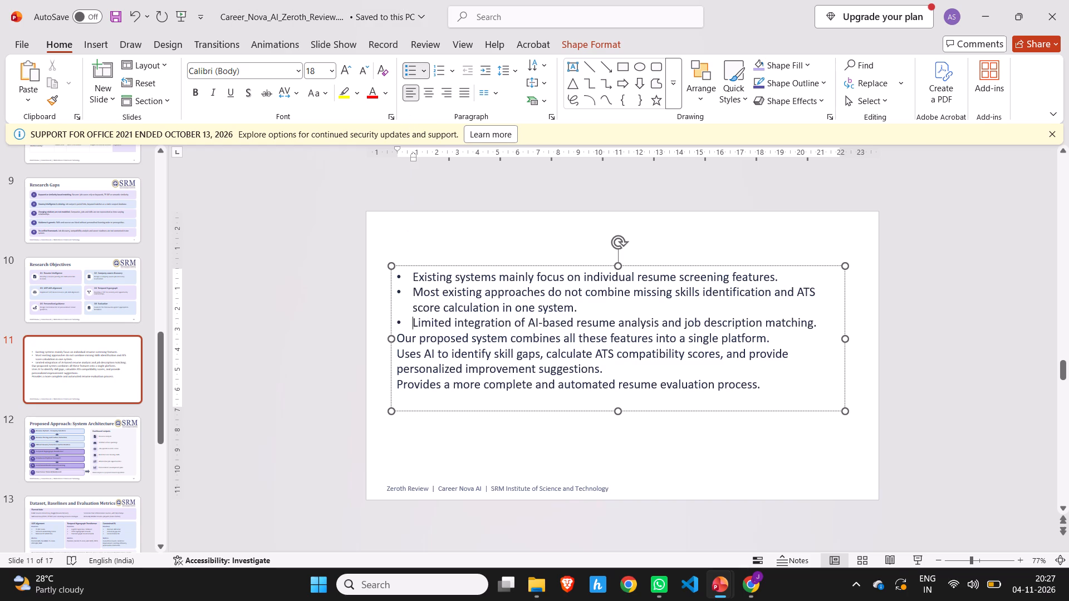
Apply round bullets to the last three novelty points, from "Our proposed system" to "Provides a more complete", and deselect the text box.
click(398, 342)
click(409, 73)
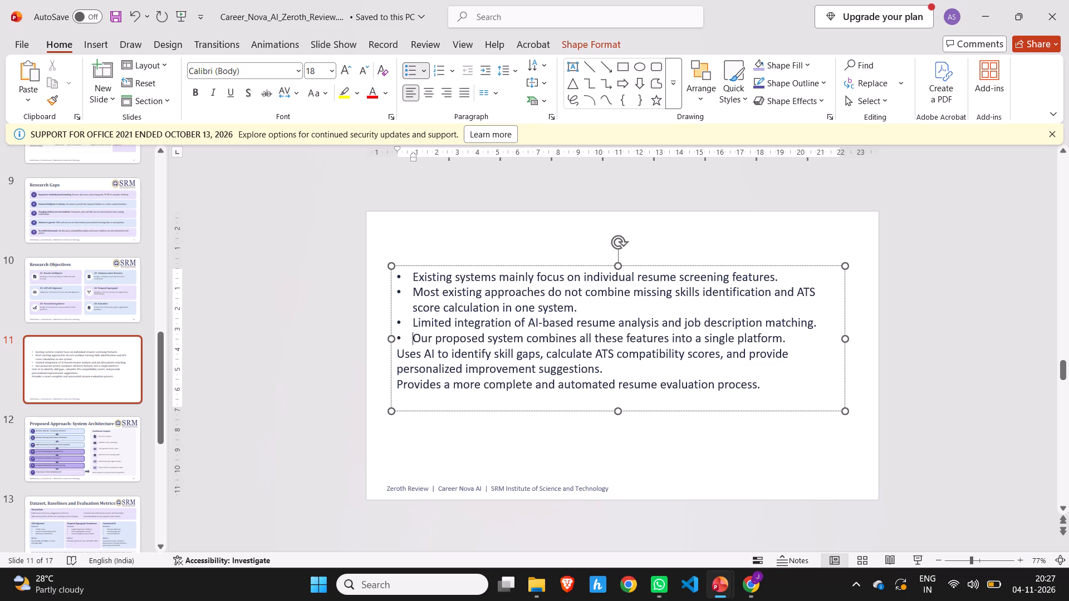
click(400, 370)
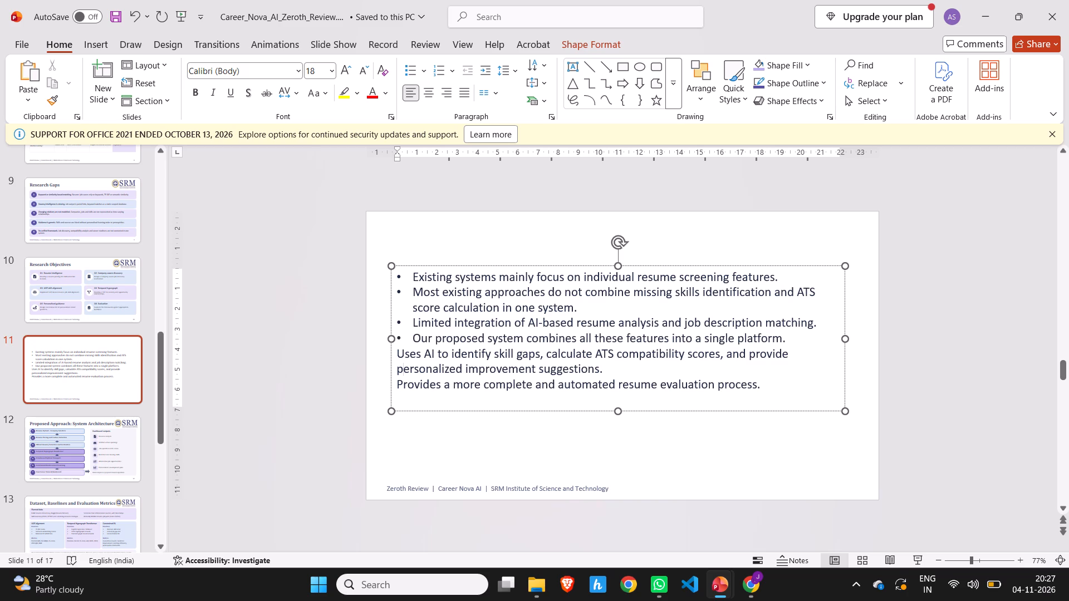
click(398, 352)
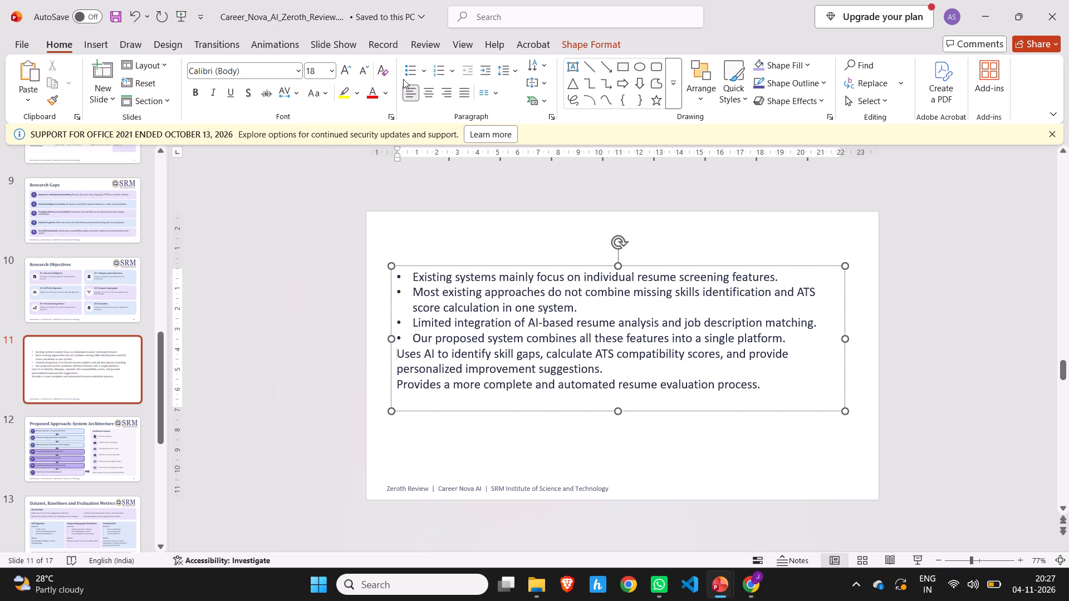
click(408, 76)
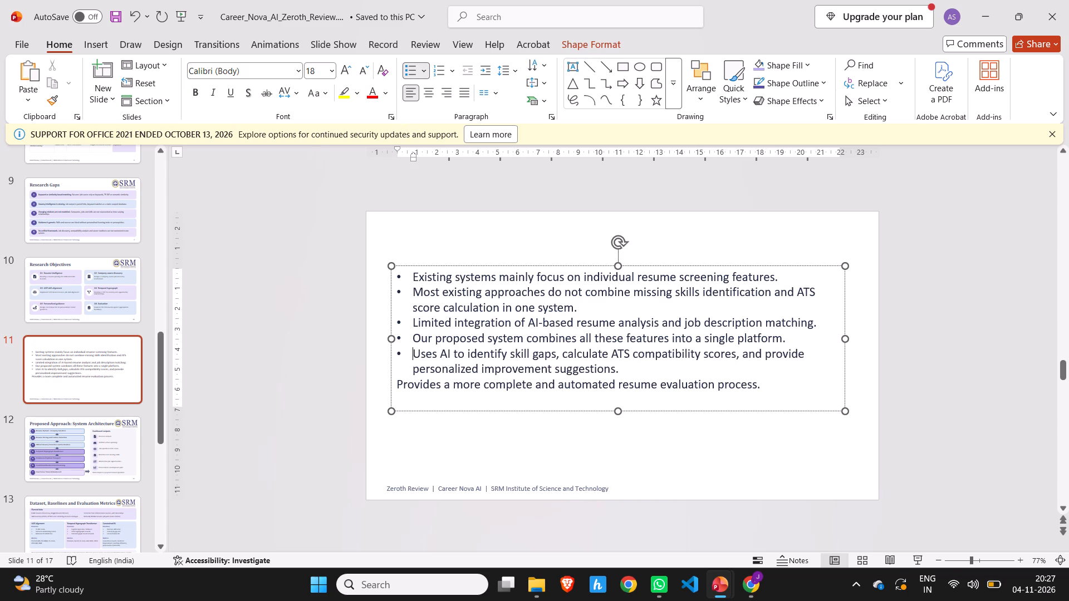
click(396, 387)
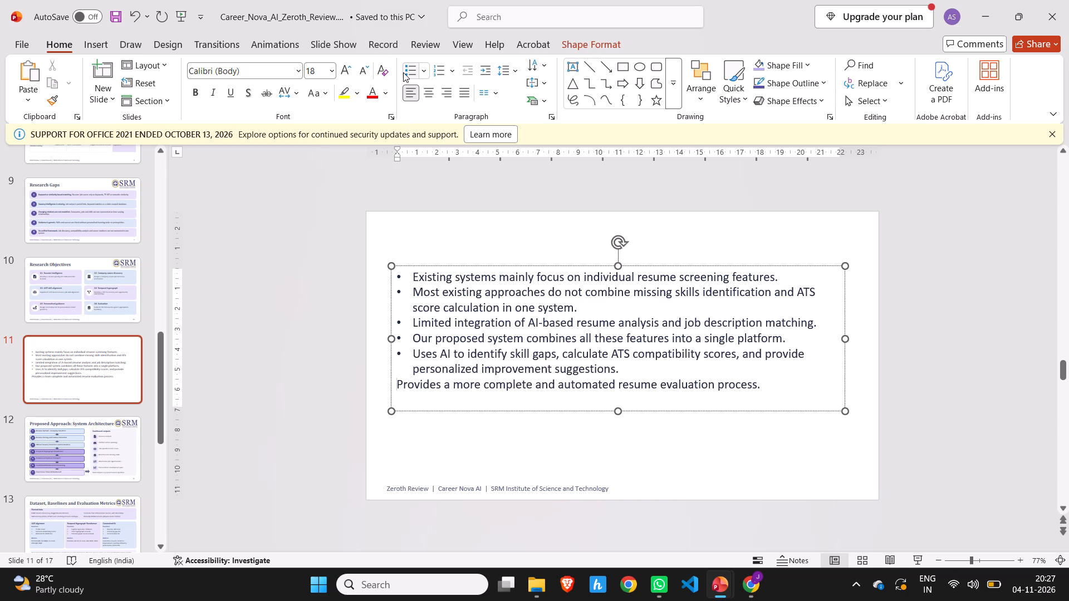
click(406, 73)
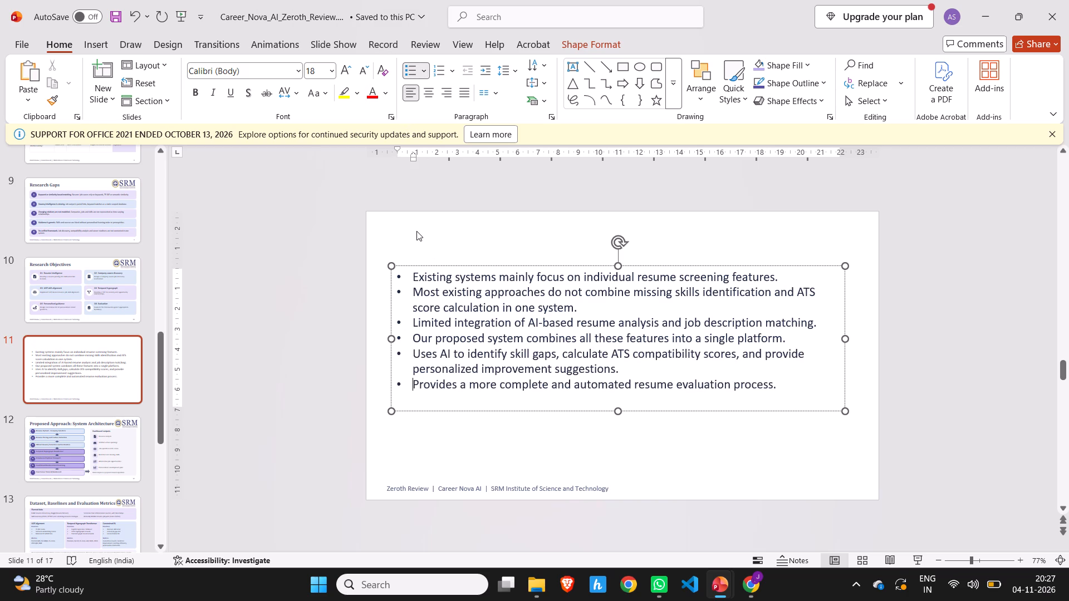
click(418, 231)
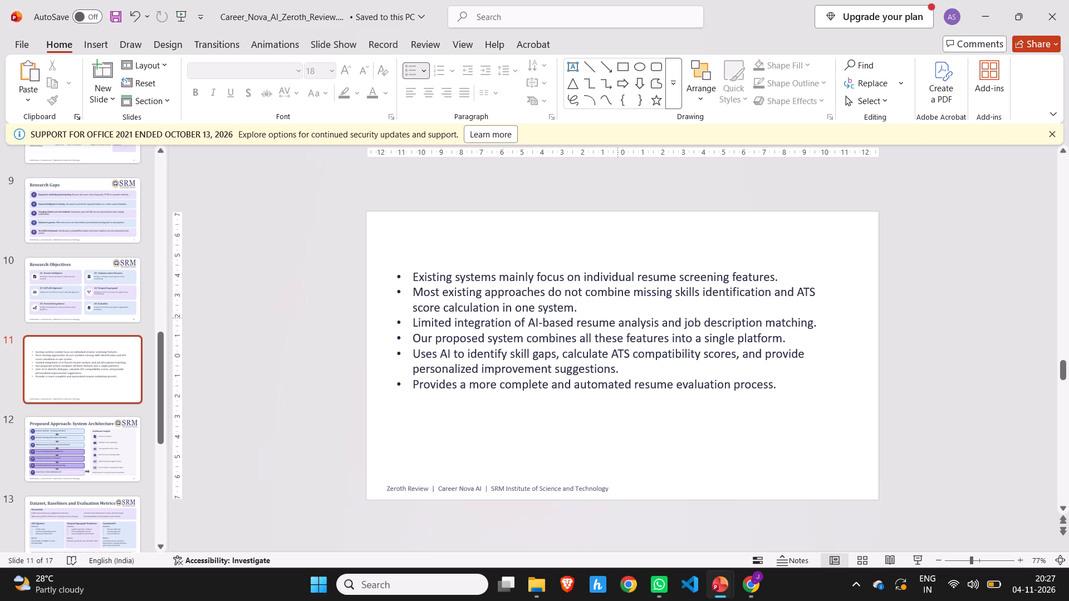
Insert an unbulleted blank line after each of the first three novelty points, from "Existing systems" to "Limited integration".
click(680, 411)
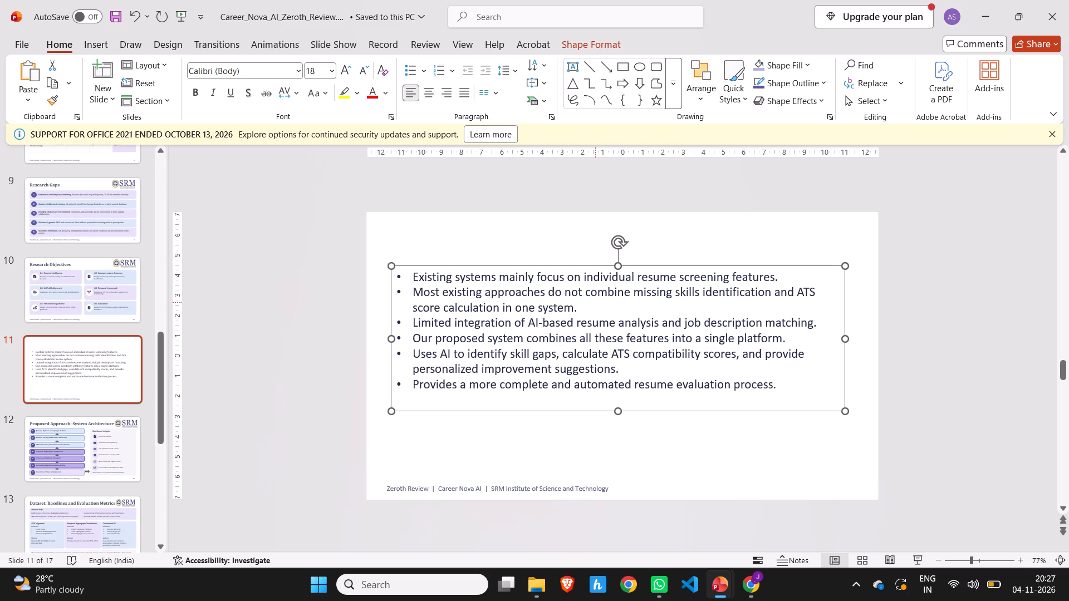
click(776, 279)
key(Right)
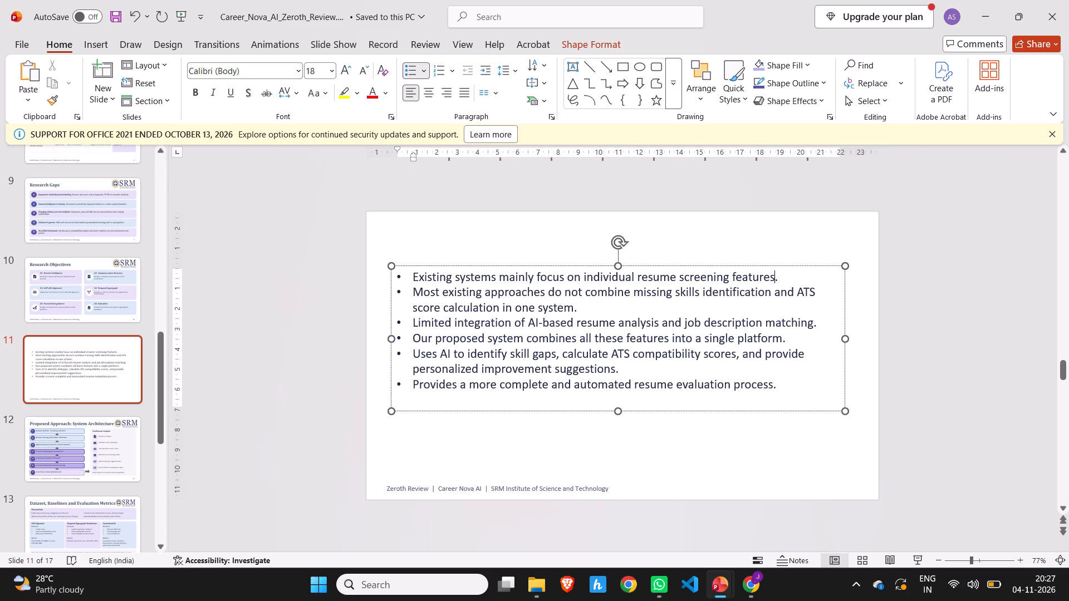
key(Return)
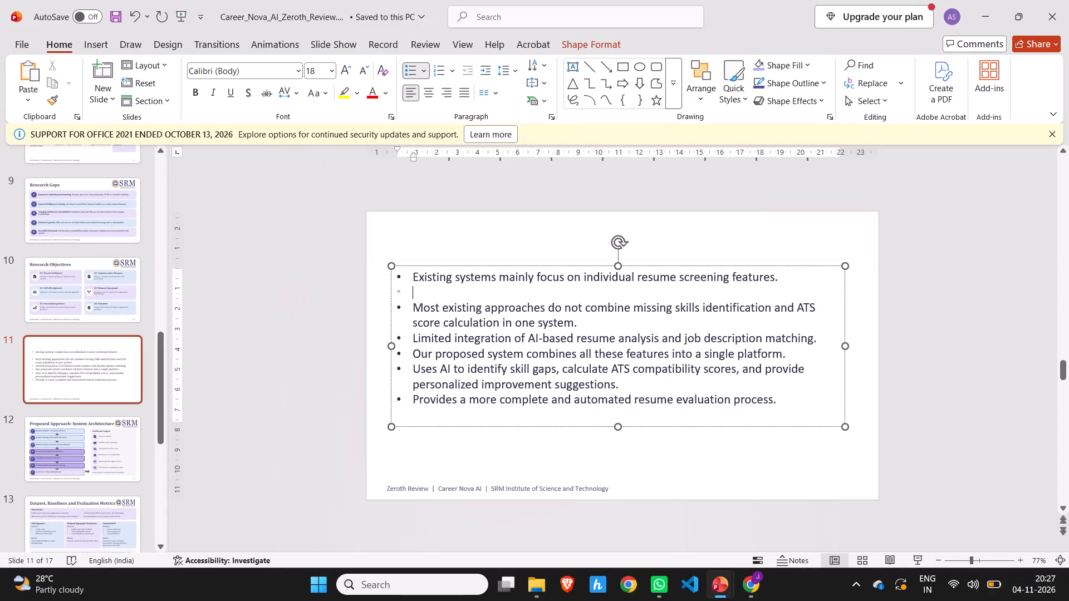
key(BackSpace)
click(743, 326)
key(Return)
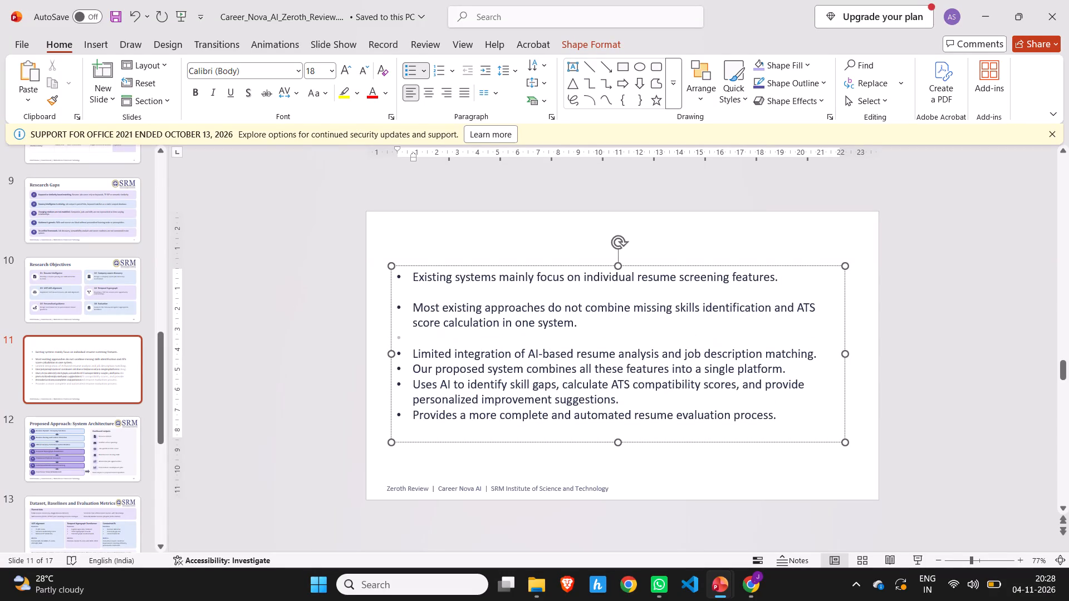
key(BackSpace)
click(784, 366)
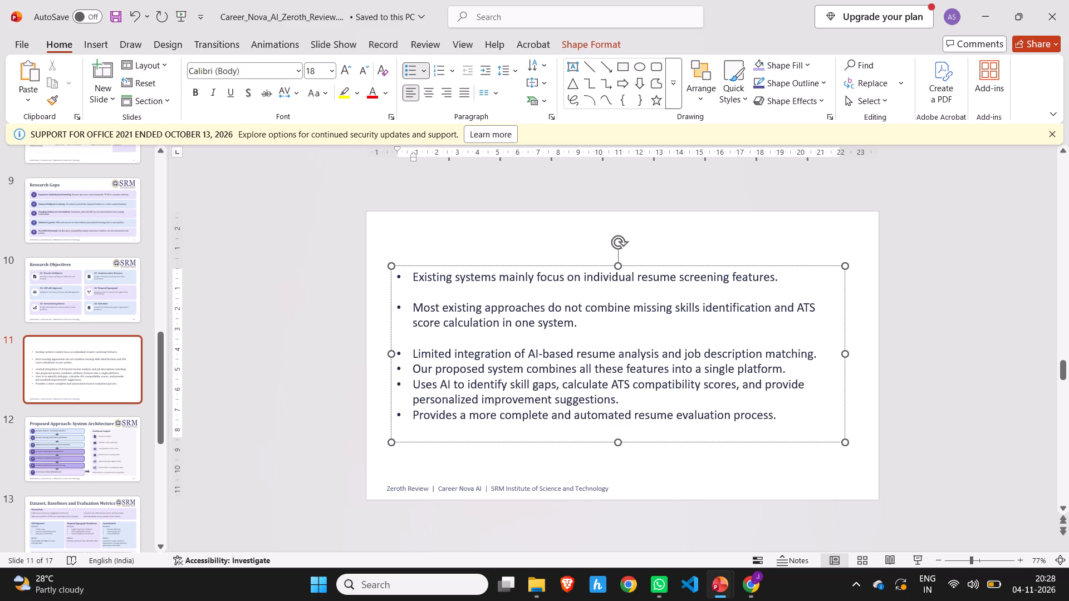
click(813, 352)
key(Right)
key(Return)
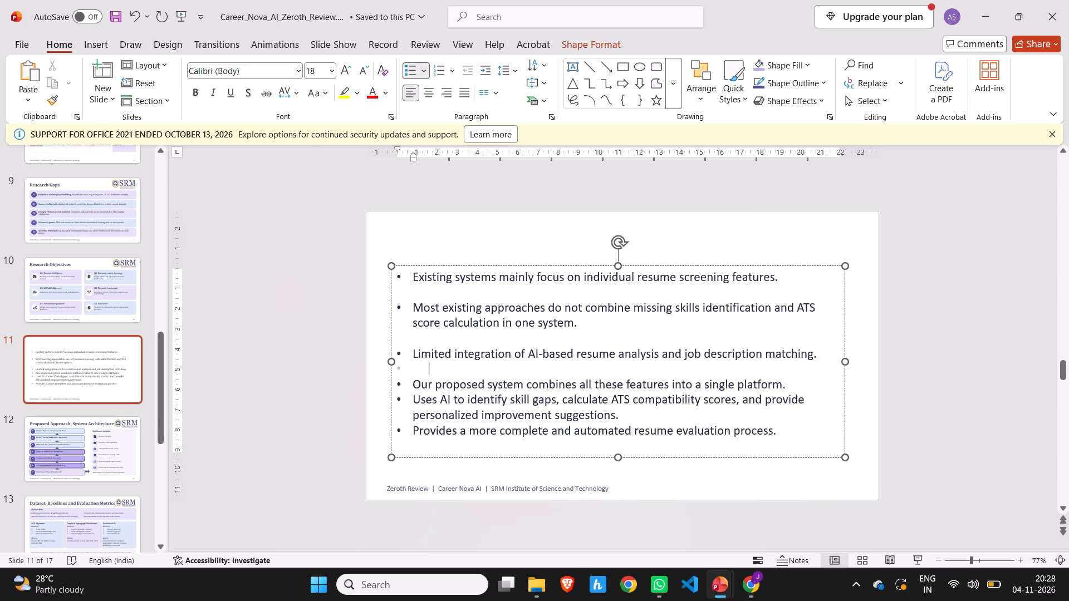
key(BackSpace)
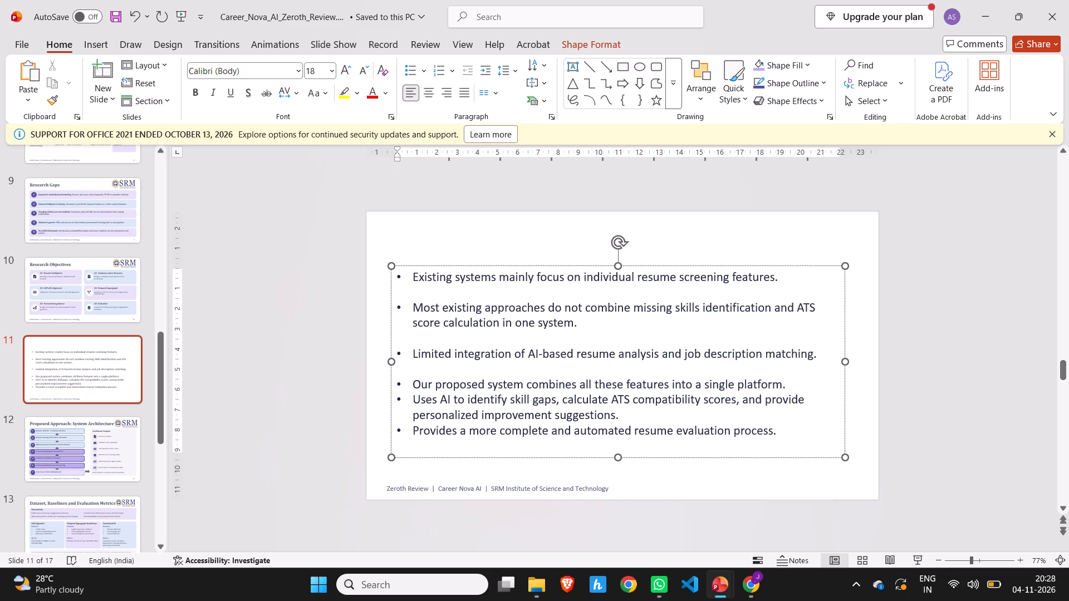
Insert two blank lines after the "Our proposed system" point and one unbulleted blank line after the "Uses AI to identify" point.
double_click(788, 384)
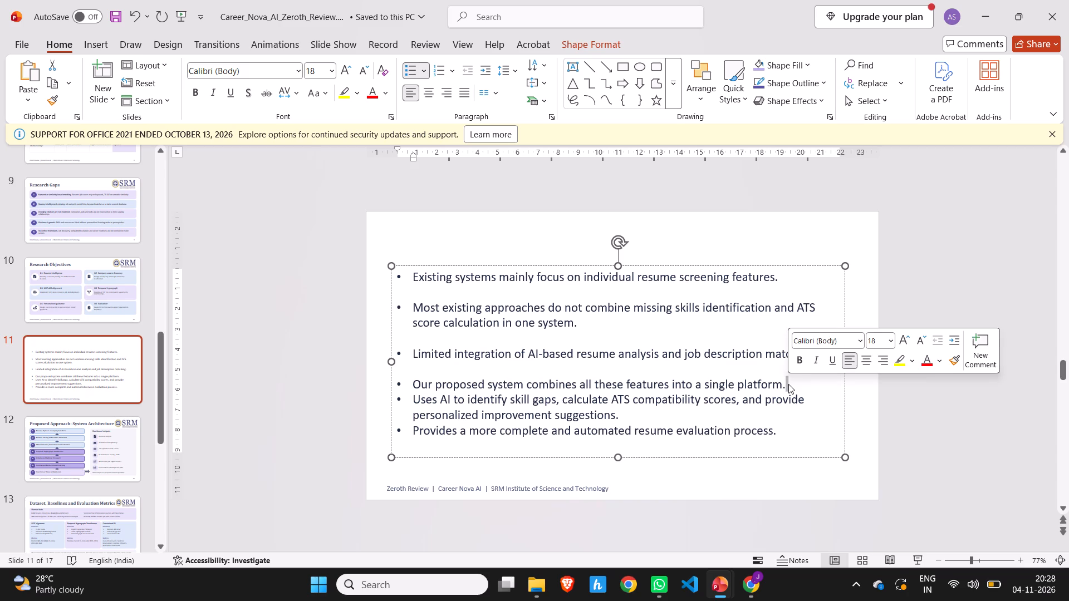
click(788, 384)
key(Return)
key(Return)
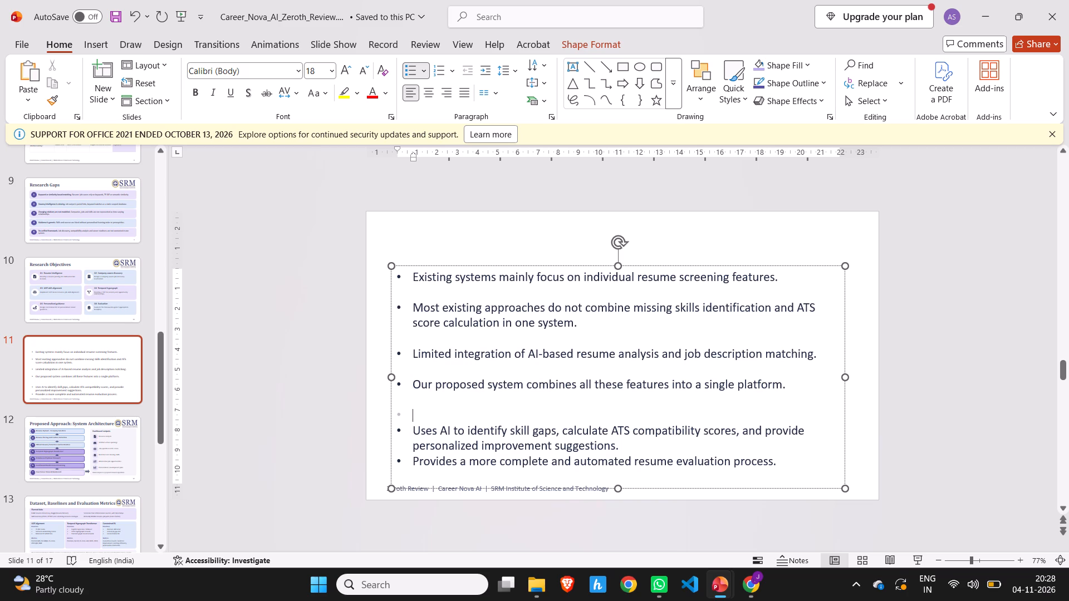
scroll(665, 358, down, 1)
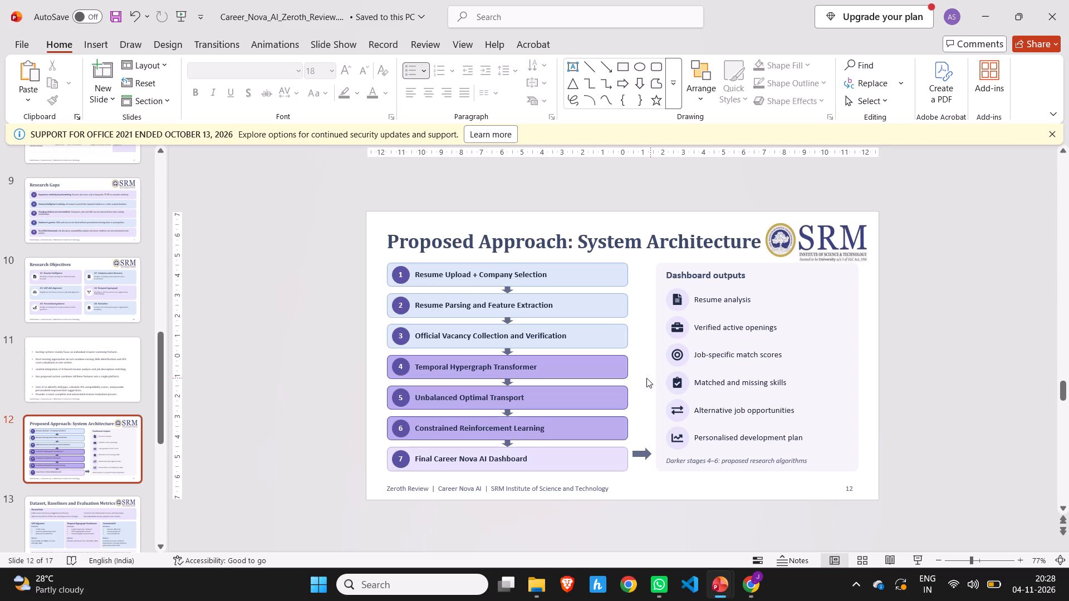
scroll(602, 332, up, 1)
scroll(589, 357, down, 1)
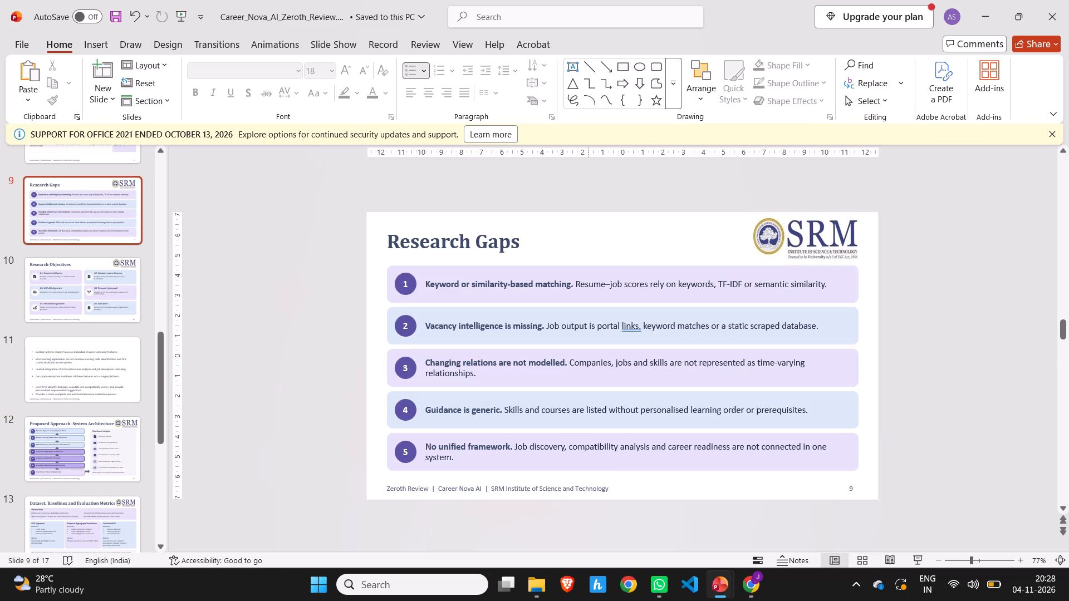
click(112, 375)
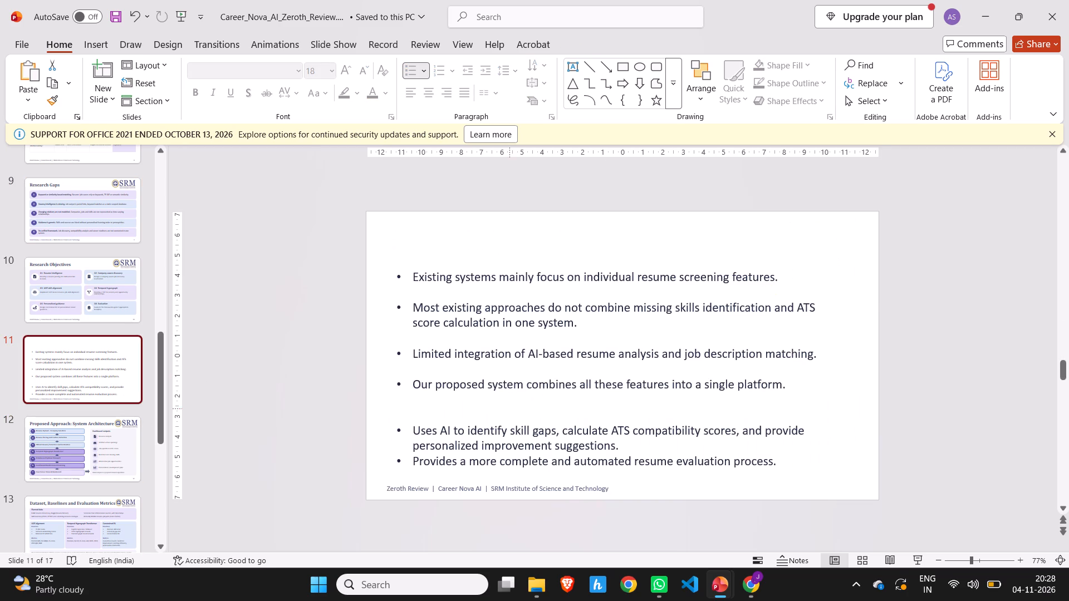
click(625, 450)
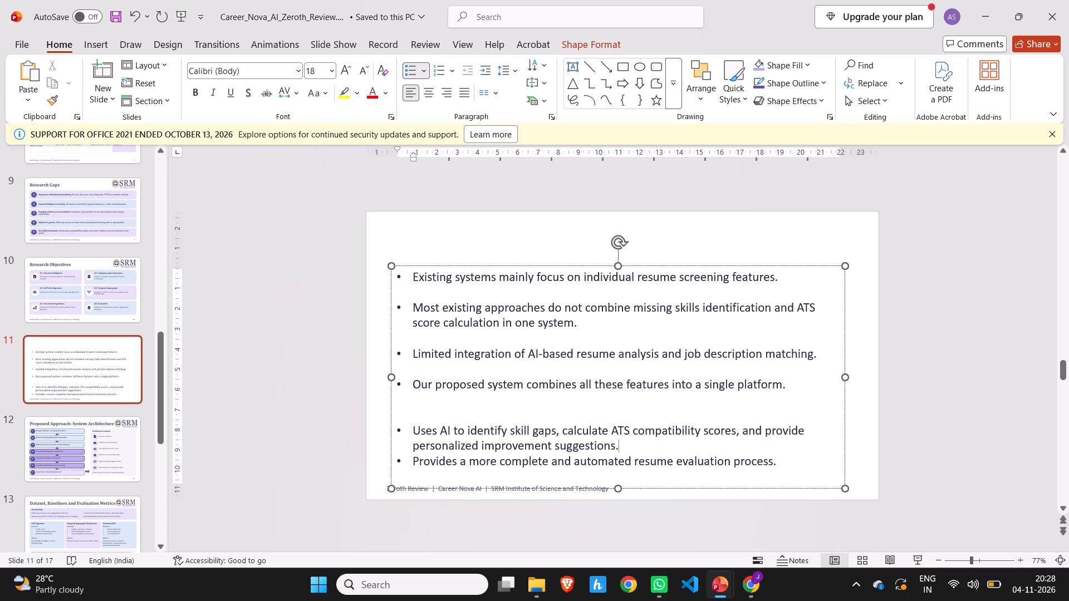
key(Return)
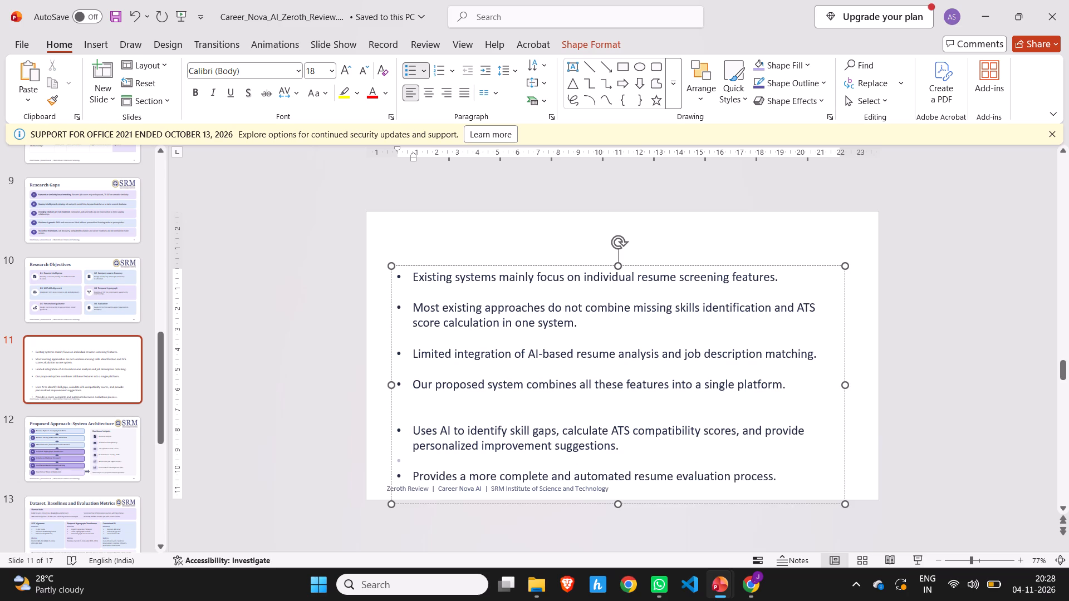
key(BackSpace)
Move the novelty text box slightly up so the last point sits above the slide footer, and deselect it.
drag(821, 277, 823, 259)
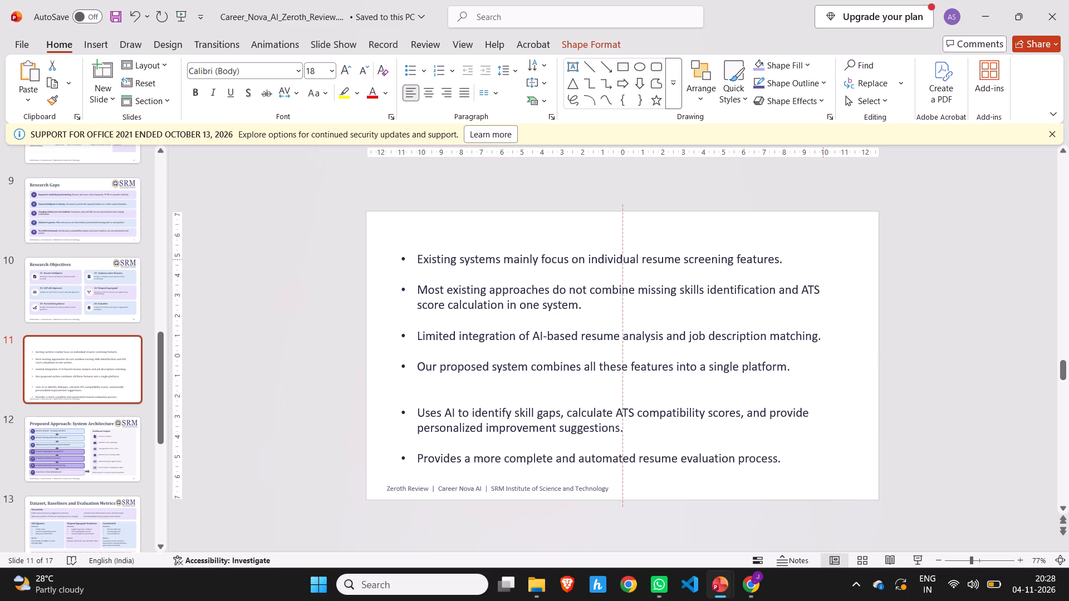
drag(823, 259, 816, 264)
click(951, 297)
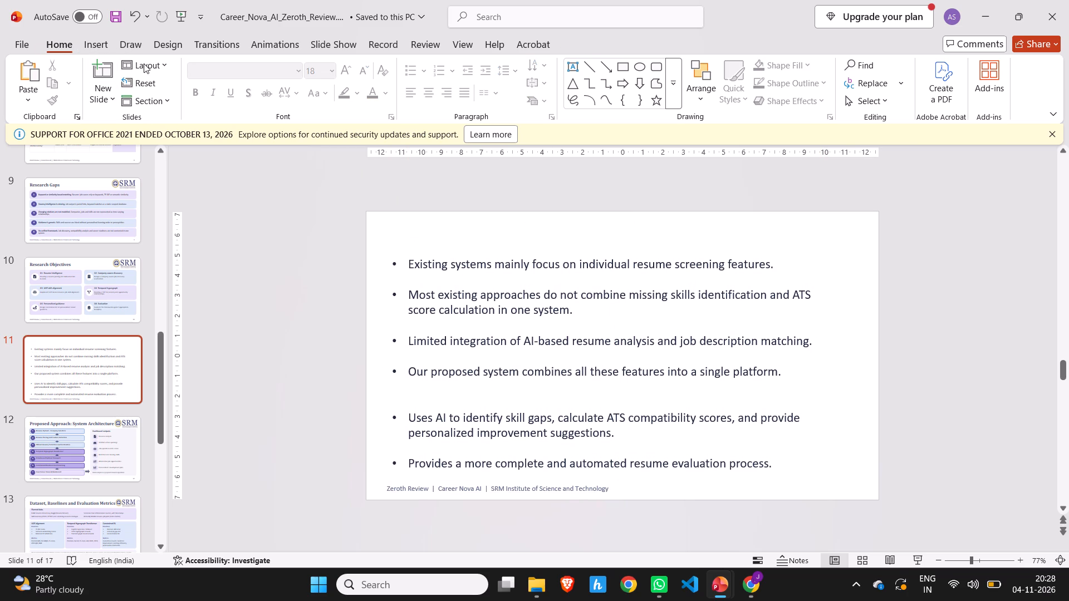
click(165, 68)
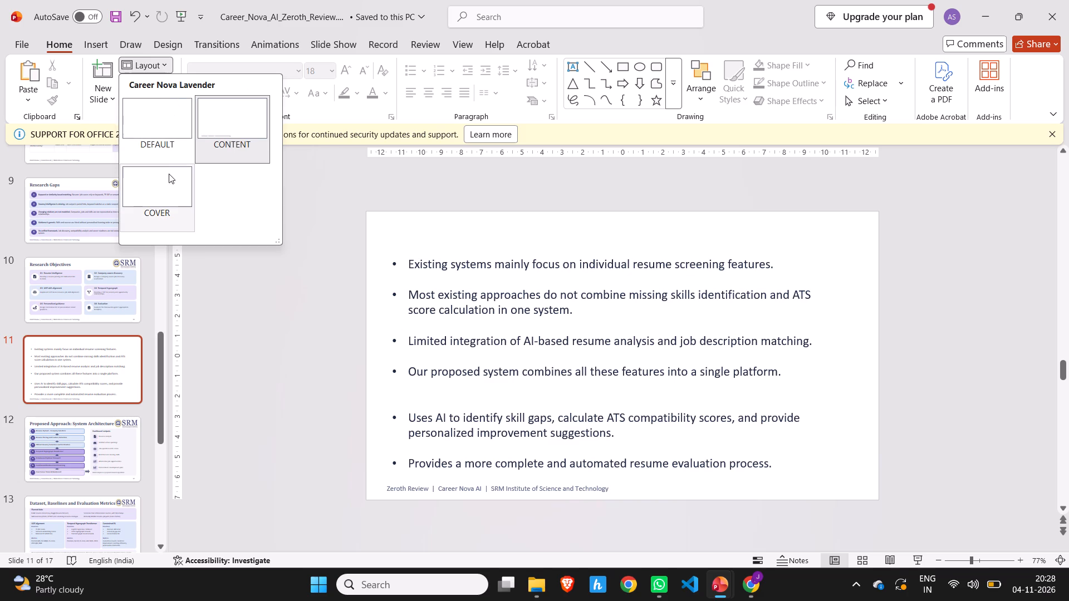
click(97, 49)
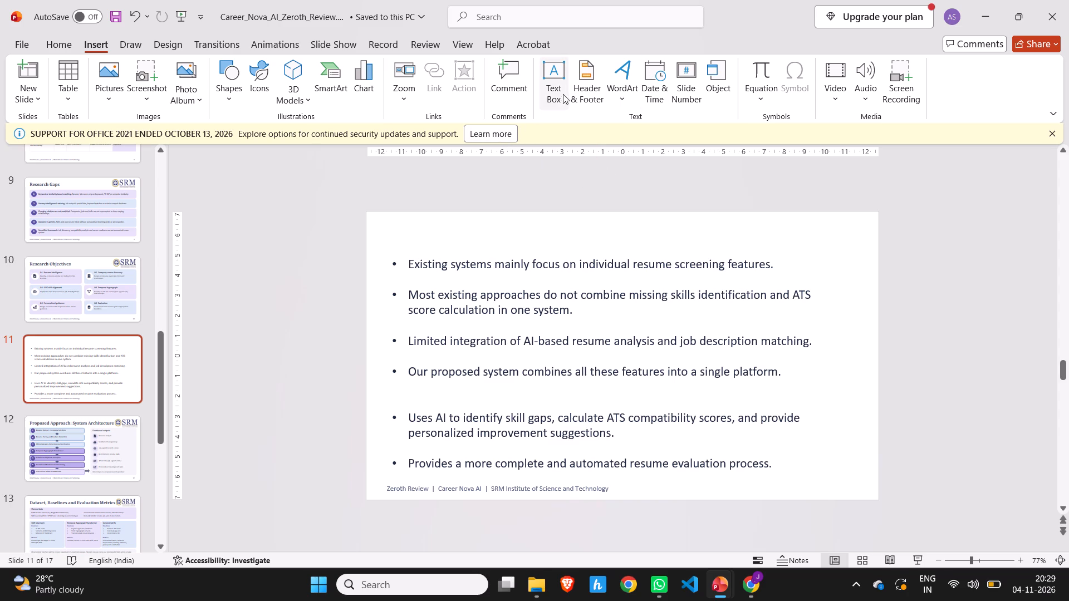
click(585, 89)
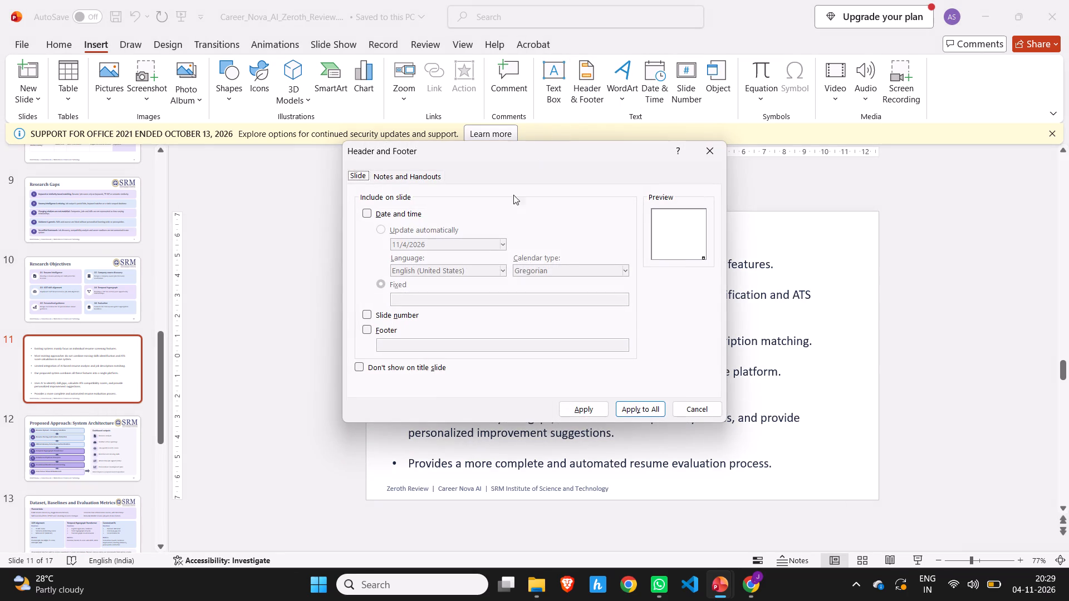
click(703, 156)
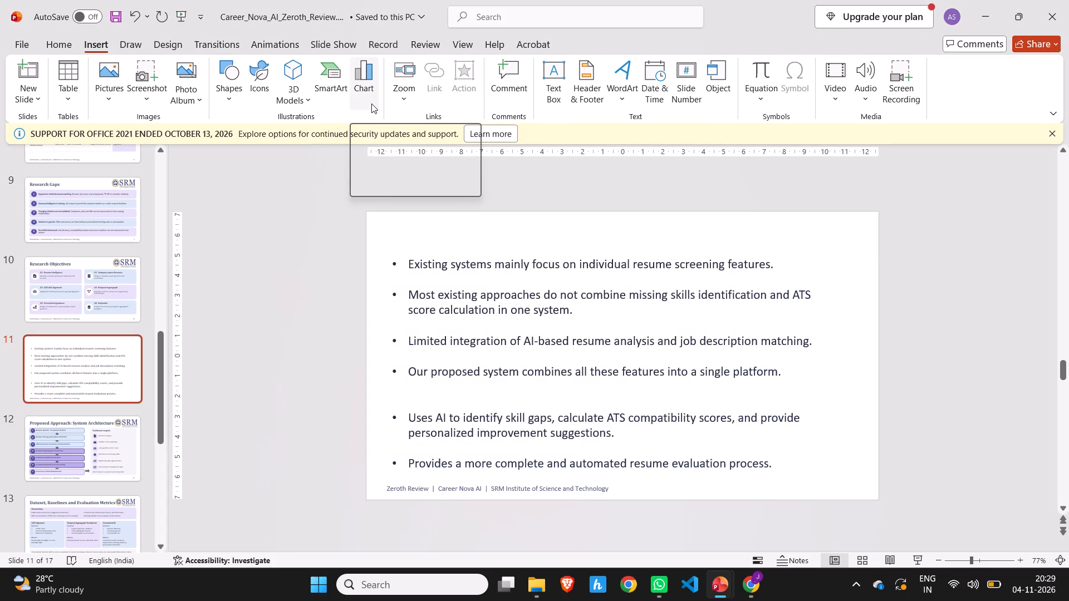
Add a text box above the bulleted points, widen it to about 11 cm from the slide's left margin, and enter "NOVELTY:".
double_click(425, 222)
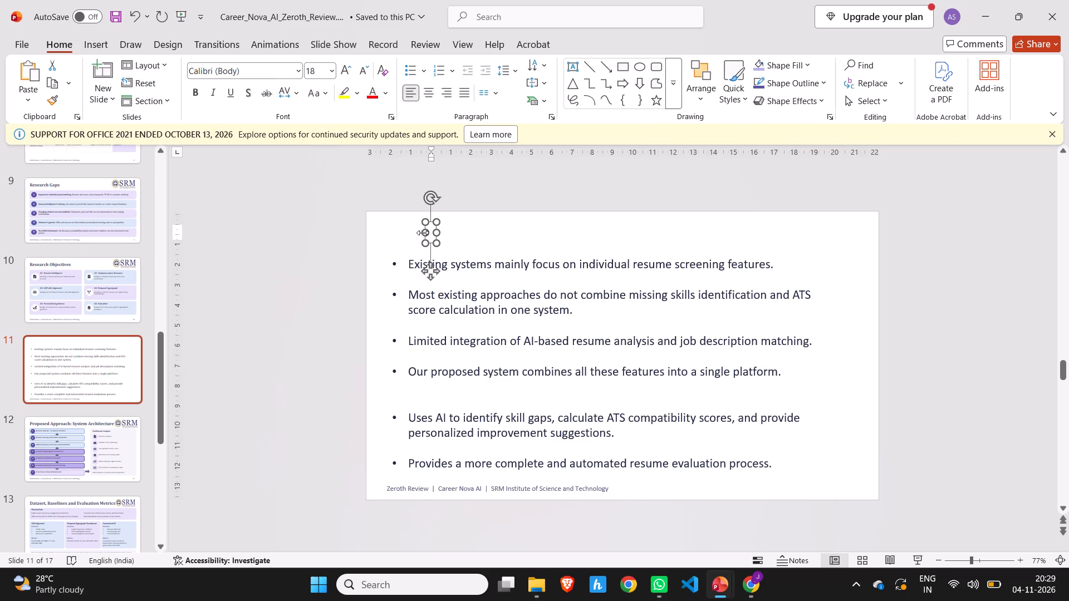
drag(425, 233, 388, 230)
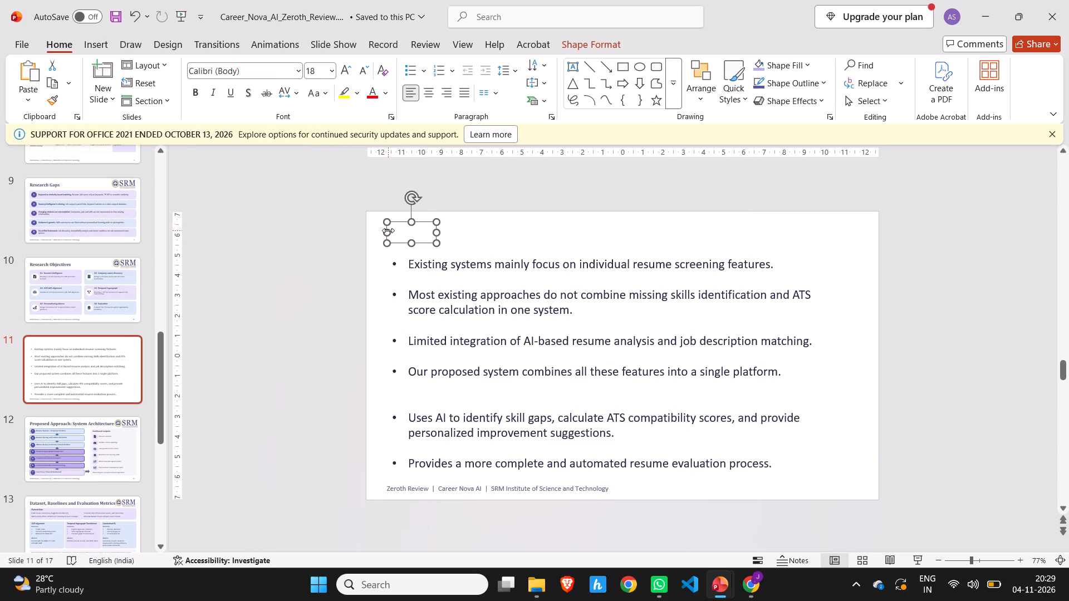
click(389, 234)
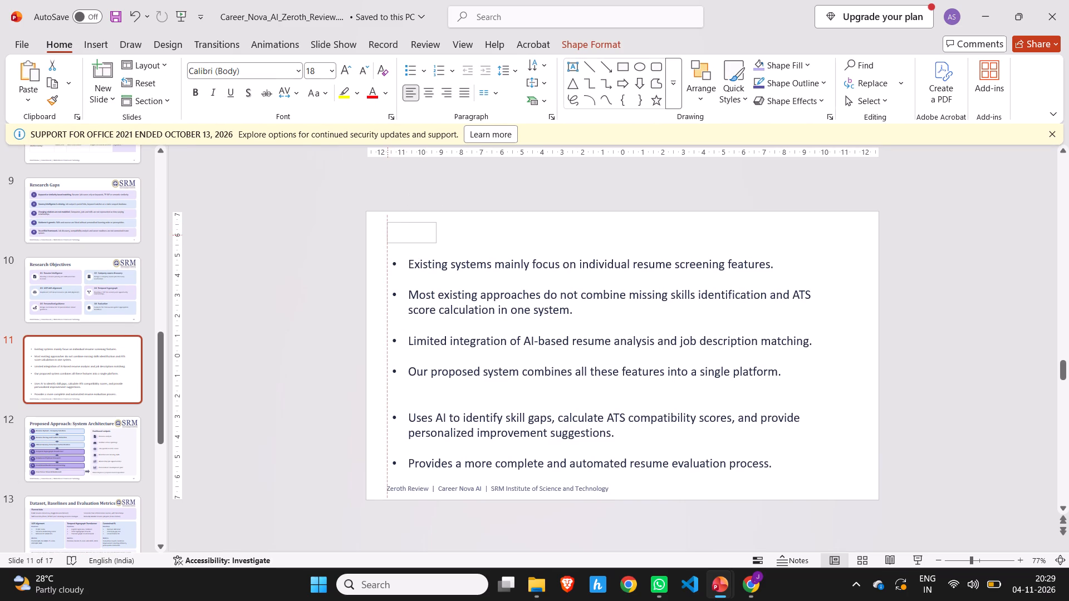
click(399, 231)
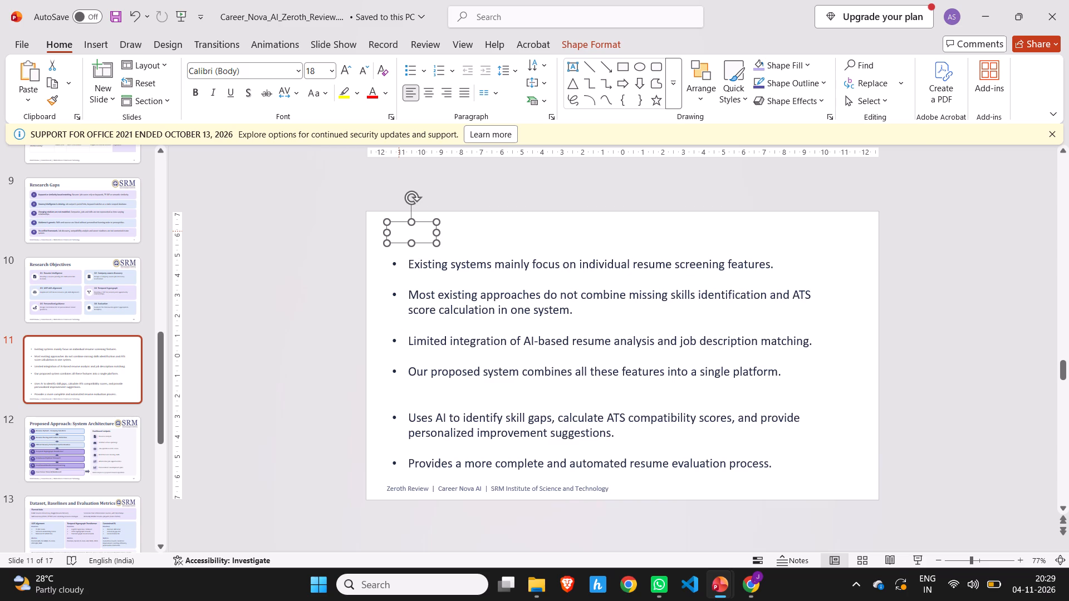
click(399, 231)
drag(436, 234, 604, 230)
double_click(403, 230)
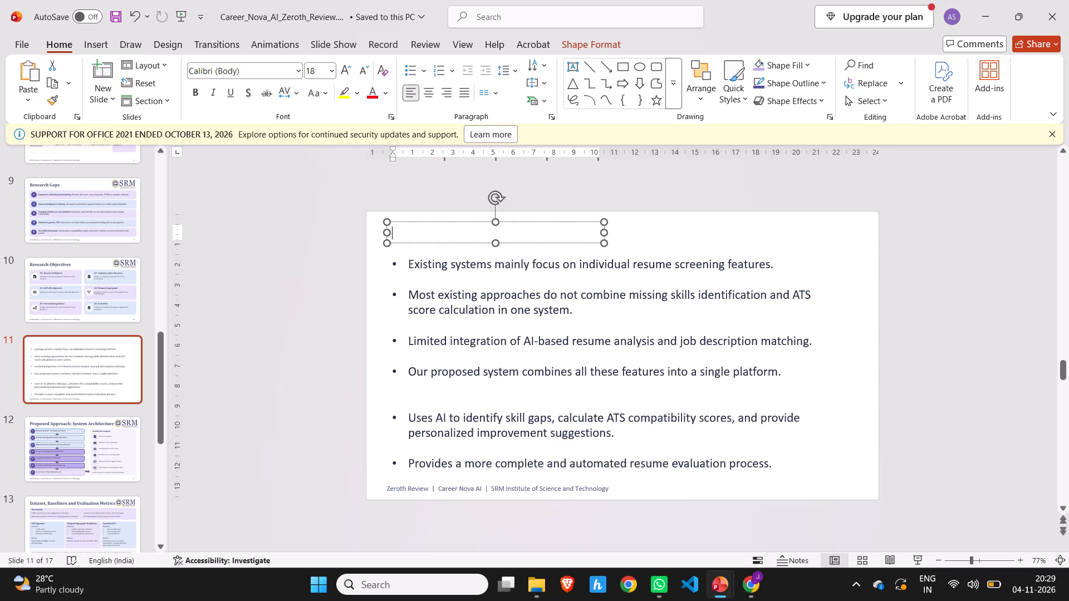
key(shift+n)
text(OVELTY)
key(shift+colon)
Make the entire "NOVELTY:" heading text bold.
drag(439, 230, 389, 231)
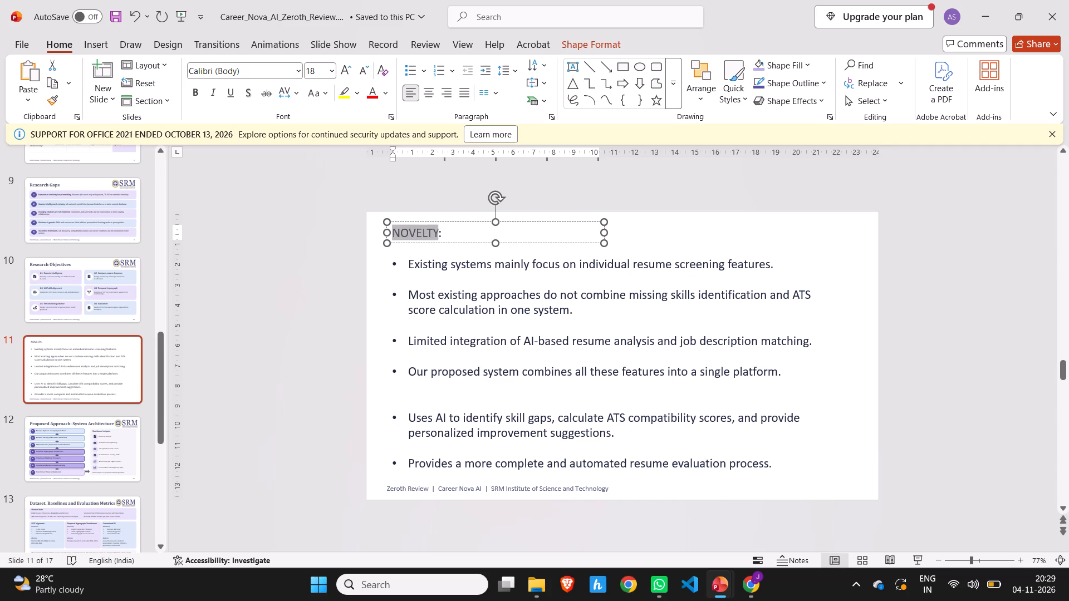
drag(389, 231, 449, 235)
click(449, 235)
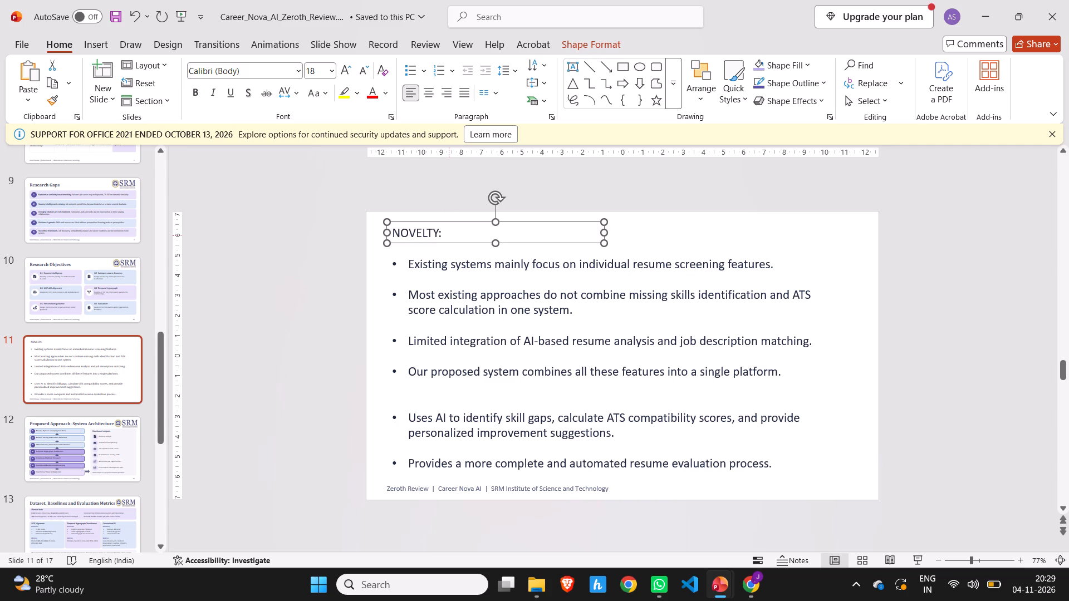
drag(441, 234, 398, 229)
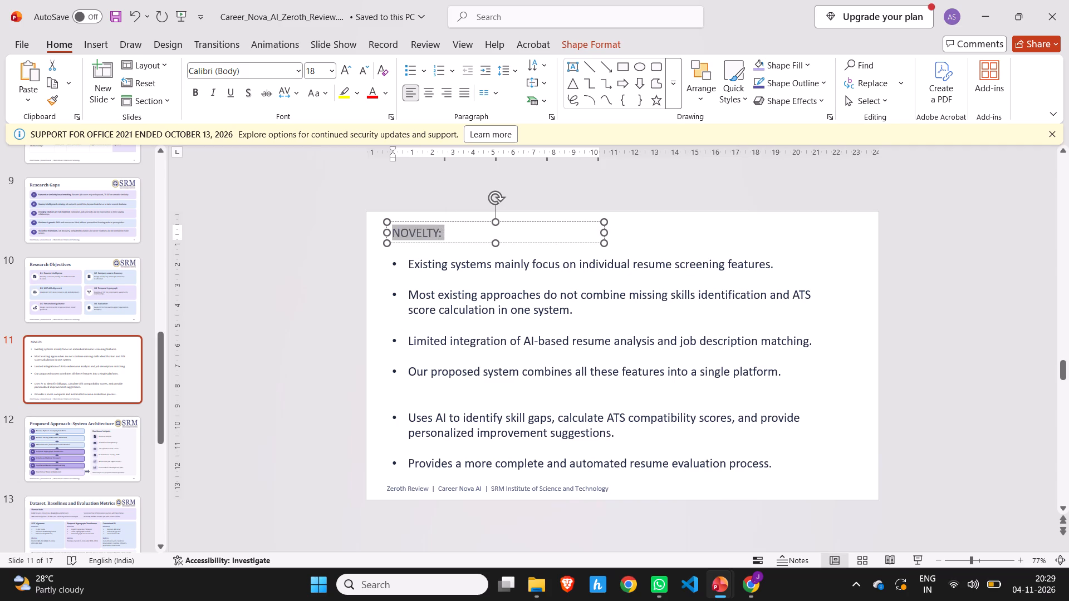
drag(398, 229, 397, 229)
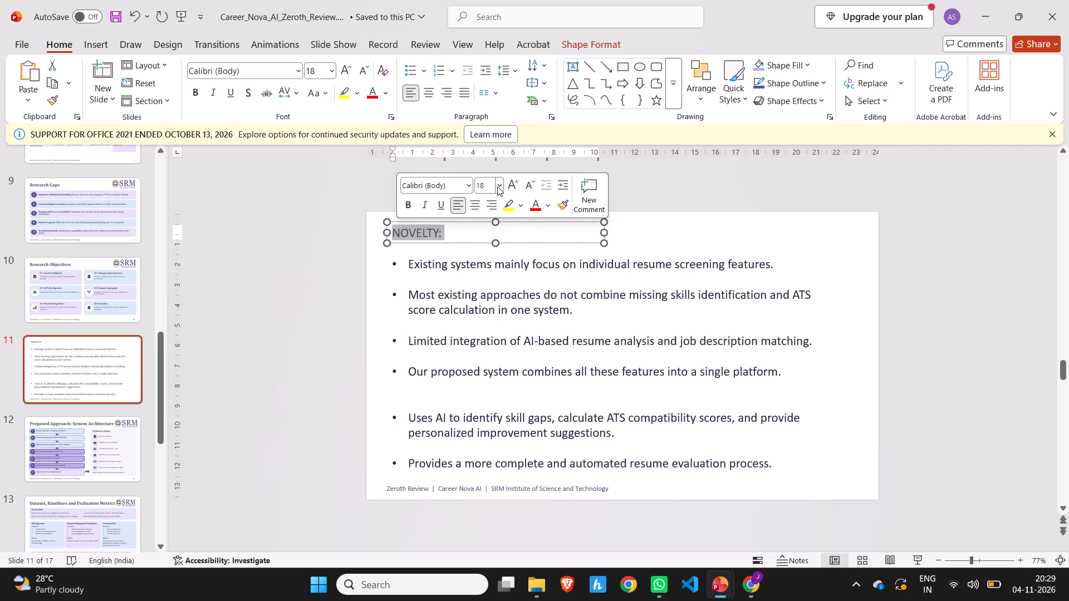
click(404, 200)
Set the selected "NOVELTY:" heading text to font size 32 and deselect it.
click(498, 183)
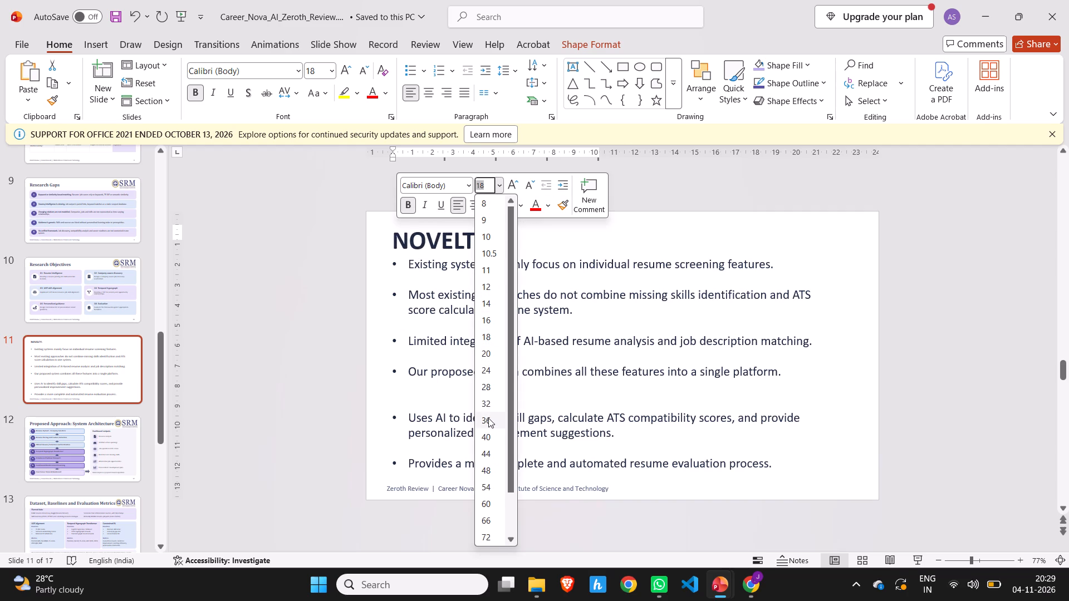
click(487, 404)
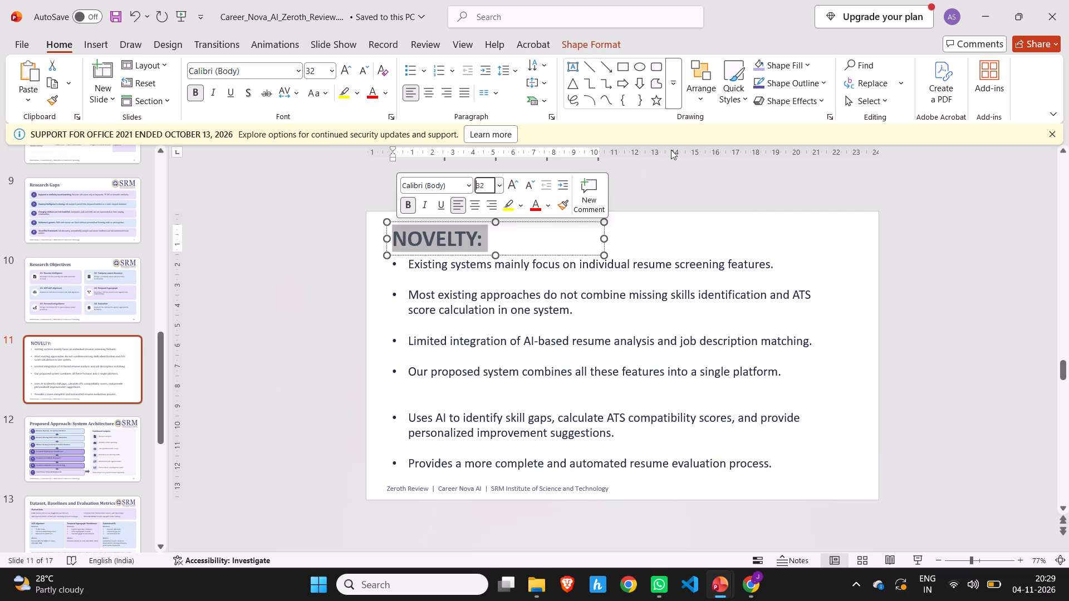
click(698, 165)
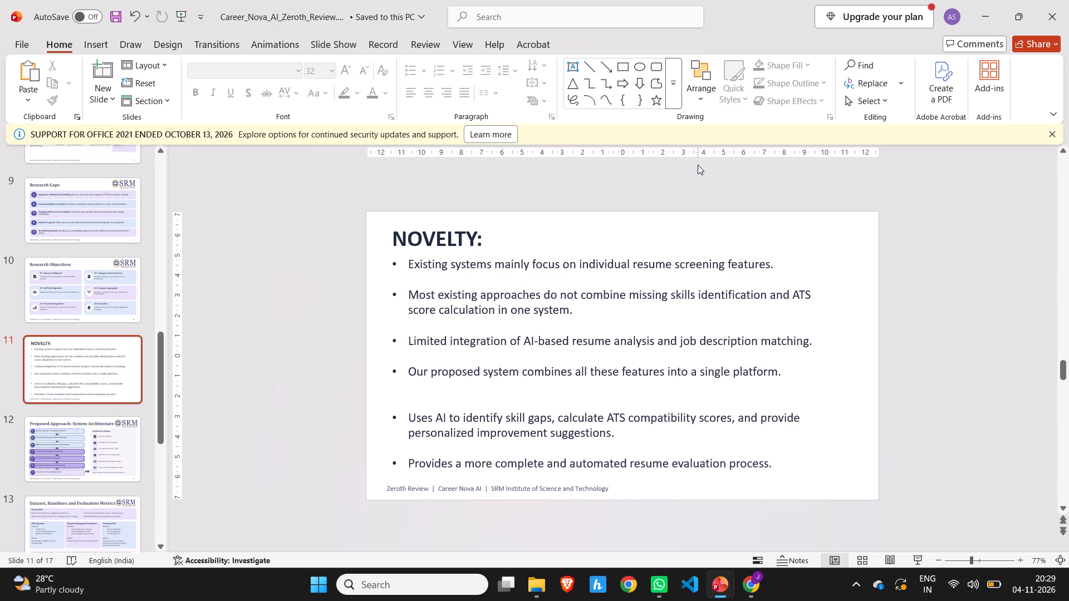
Remove the extra blank line between the "Our proposed system" and "Uses AI to identify" points on slide 11.
click(665, 392)
key(BackSpace)
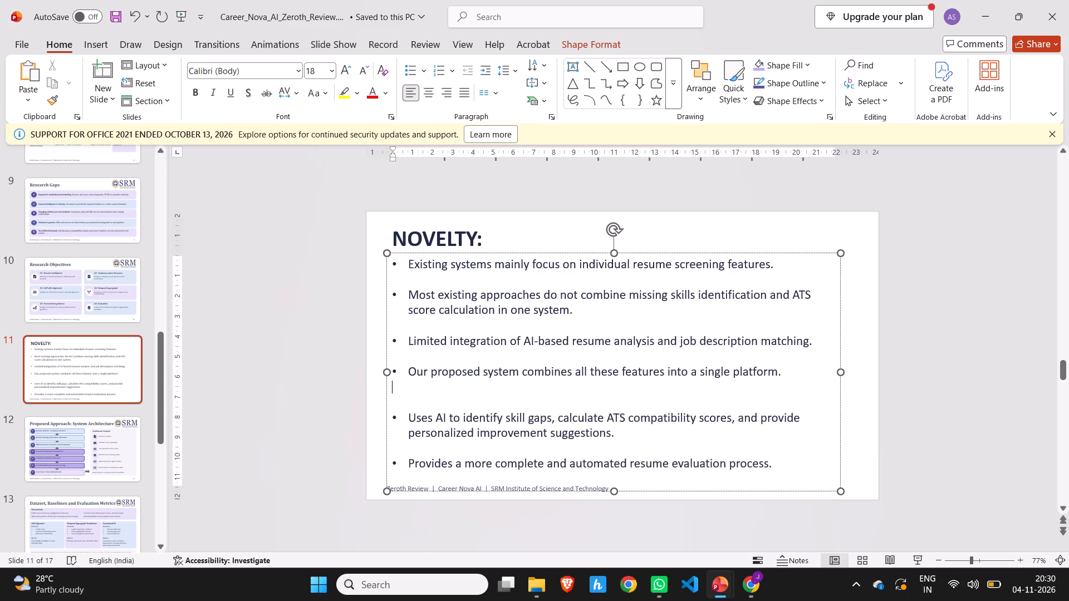
key(BackSpace)
click(686, 170)
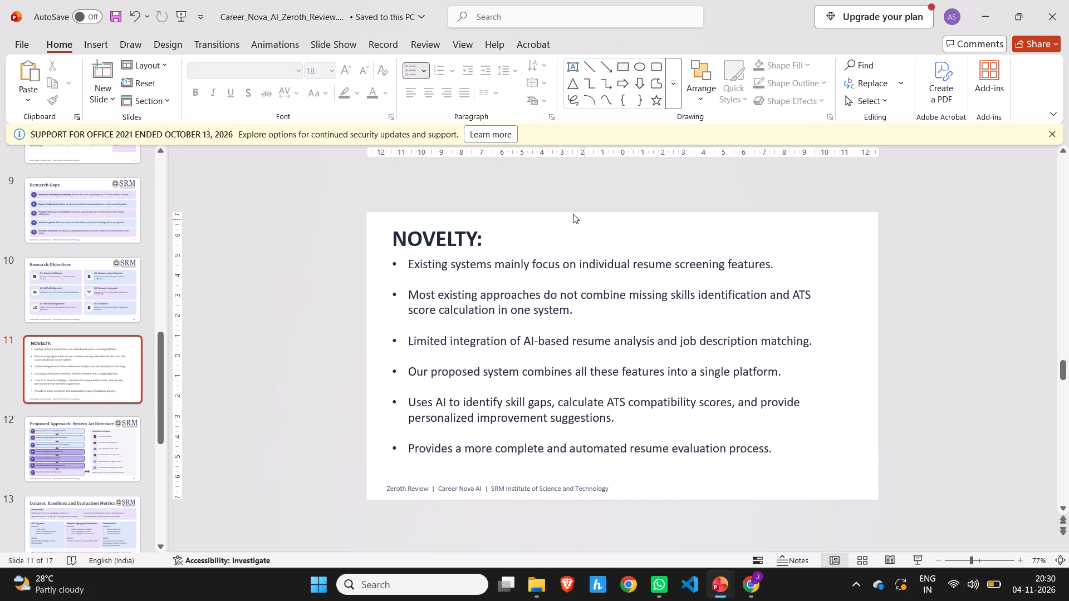
Set the word "NOVELTY" in the slide 11 heading to font size 40.
click(460, 243)
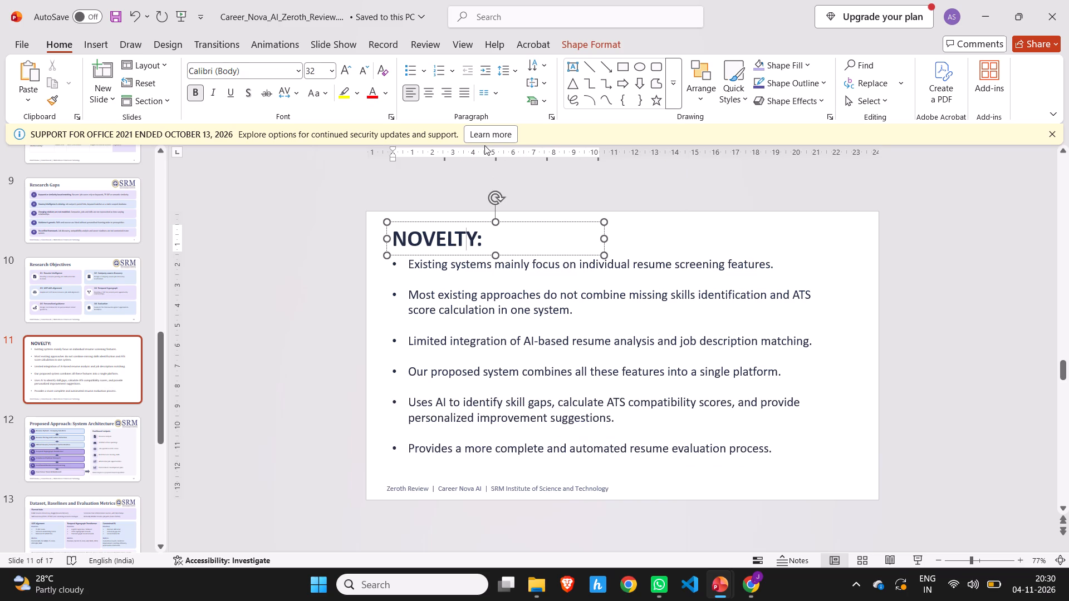
click(331, 67)
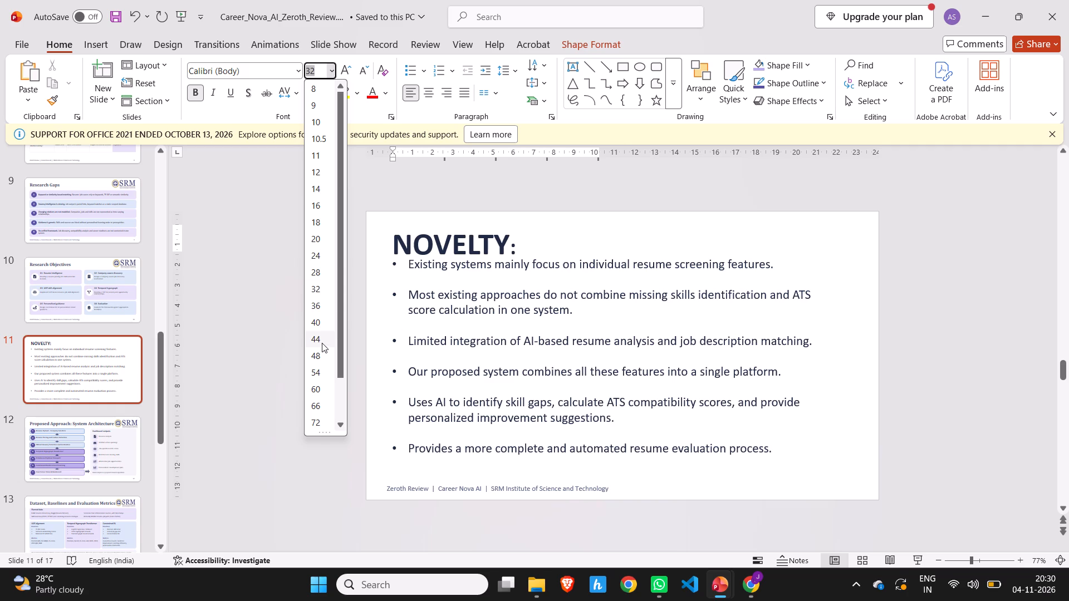
click(325, 329)
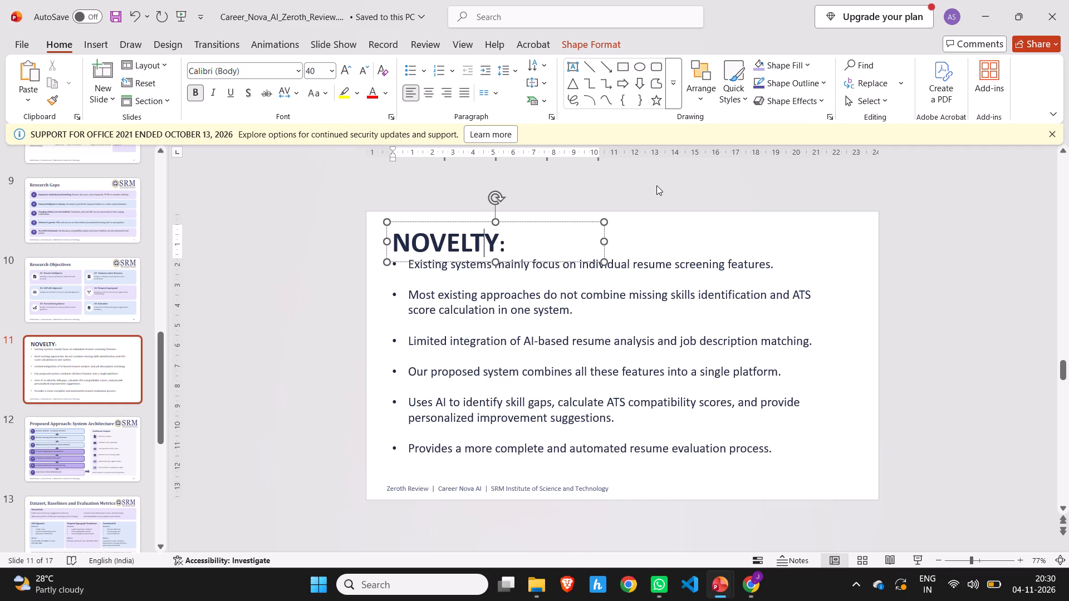
click(656, 185)
Move the "NOVELTY:" heading text box slightly up so it clears the first bulleted point, and deselect it.
drag(444, 239, 445, 231)
drag(445, 231, 511, 238)
click(511, 238)
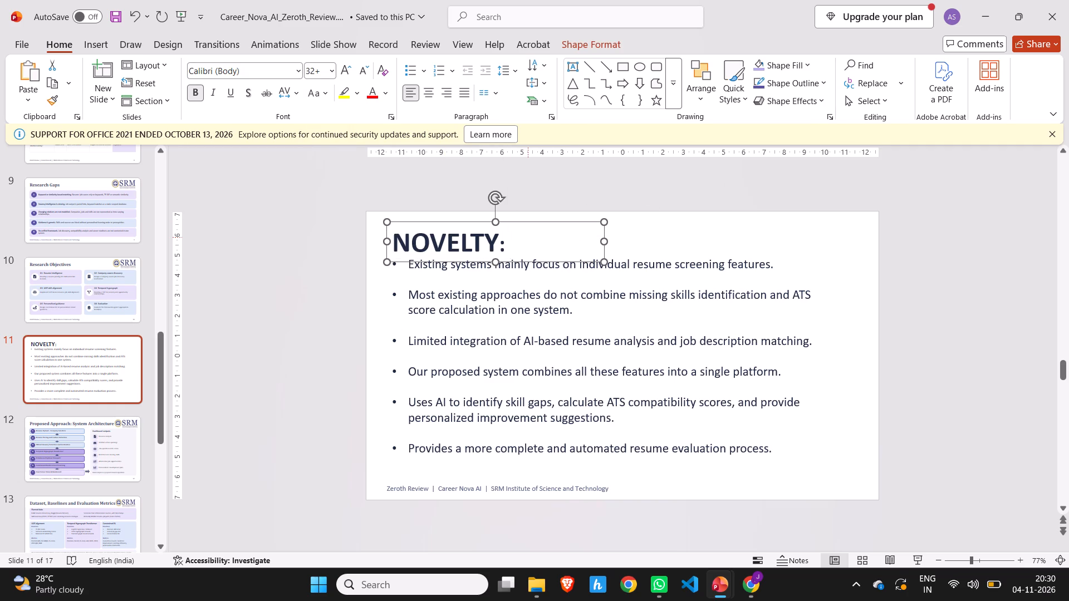
drag(528, 237, 529, 230)
click(535, 190)
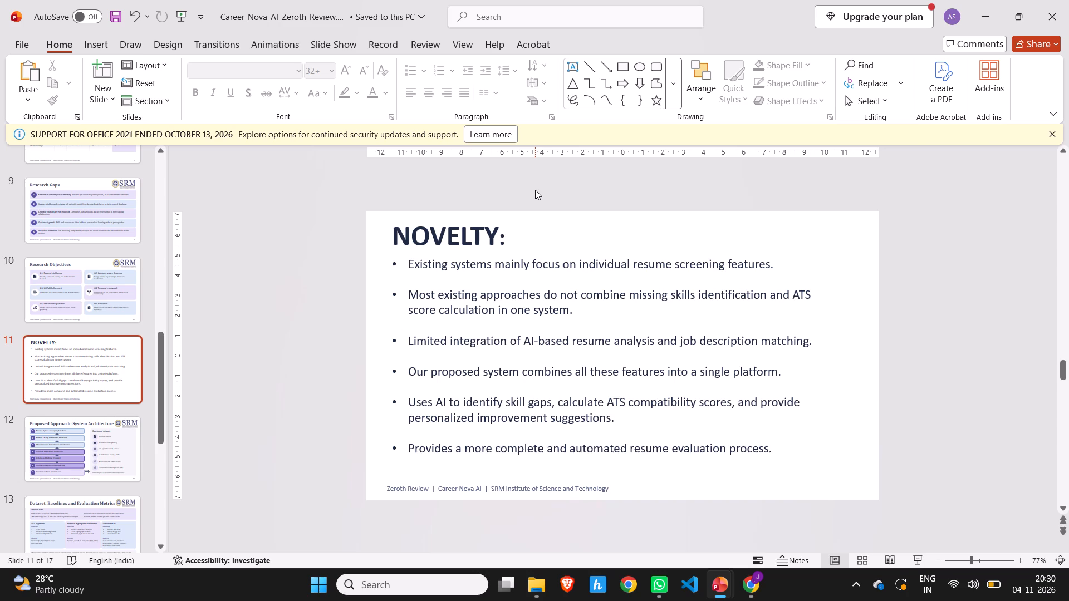
Narrow the "NOVELTY:" text box to about 7.5 cm, keeping the heading on one line, and deselect it.
click(508, 235)
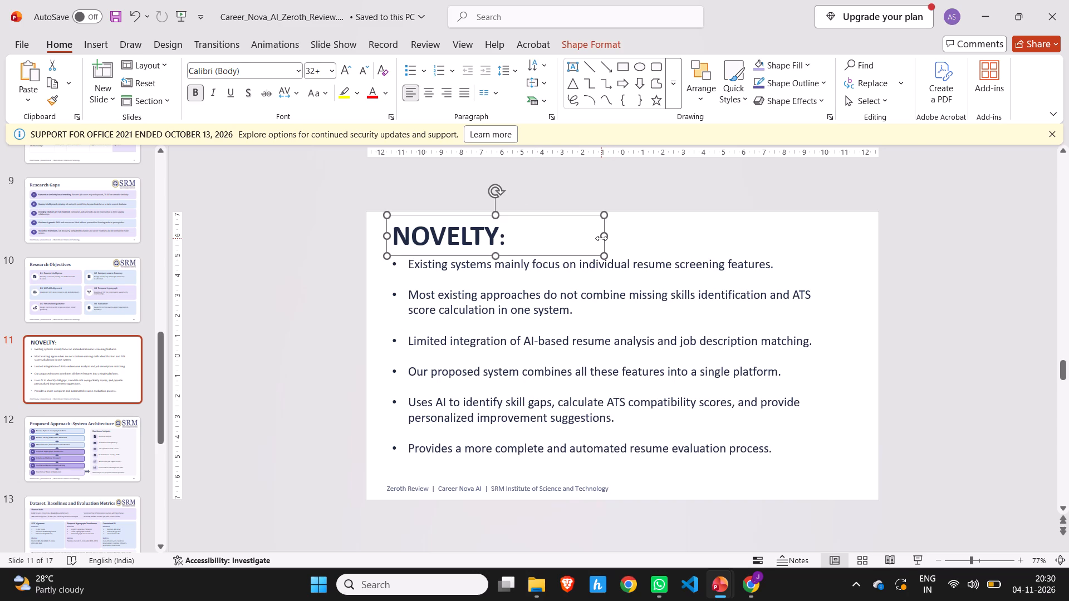
drag(601, 238, 506, 241)
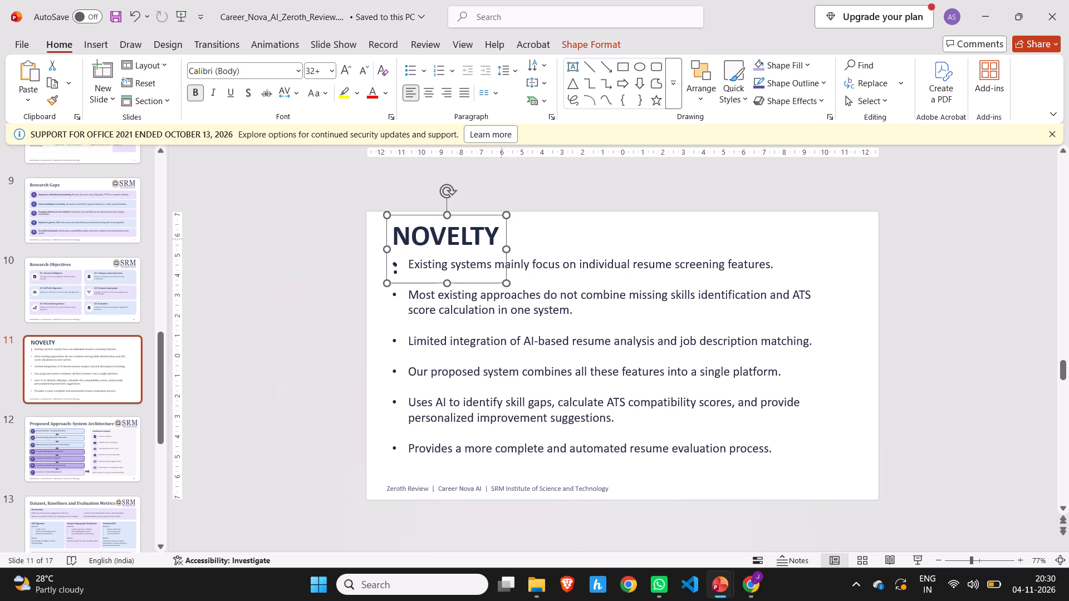
drag(507, 250, 538, 248)
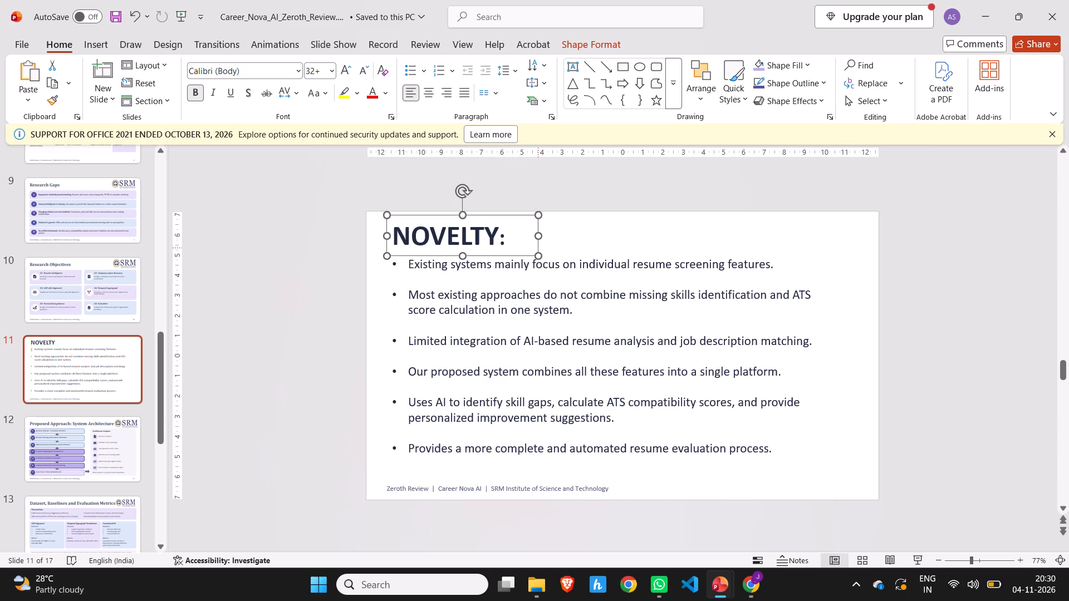
click(583, 180)
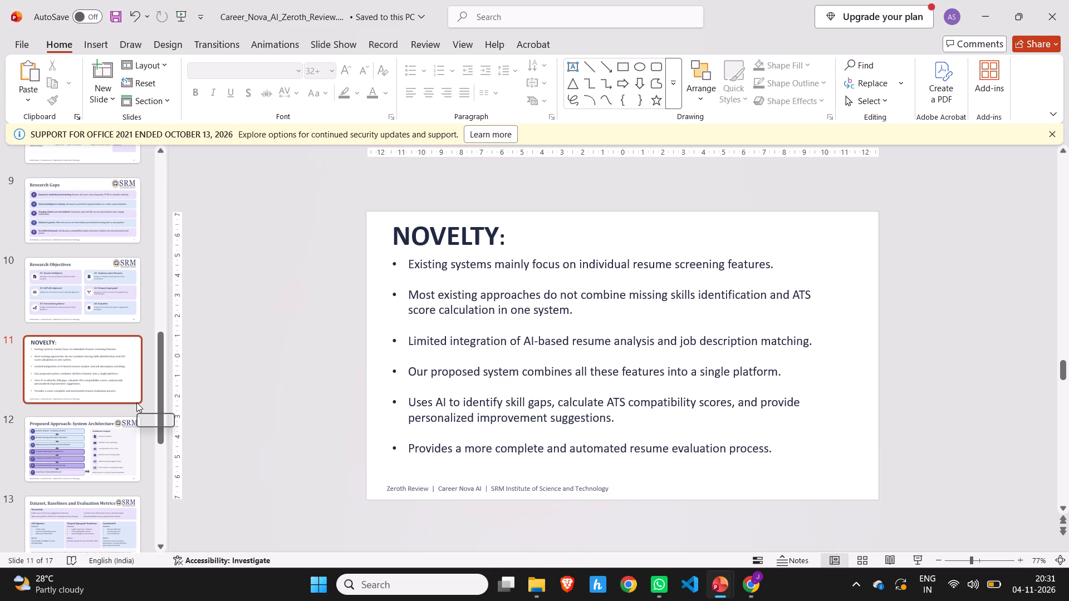
Compare with the slide 10 heading and change the font of "NOVELTY" on slide 11 to Bodoni MT.
click(111, 302)
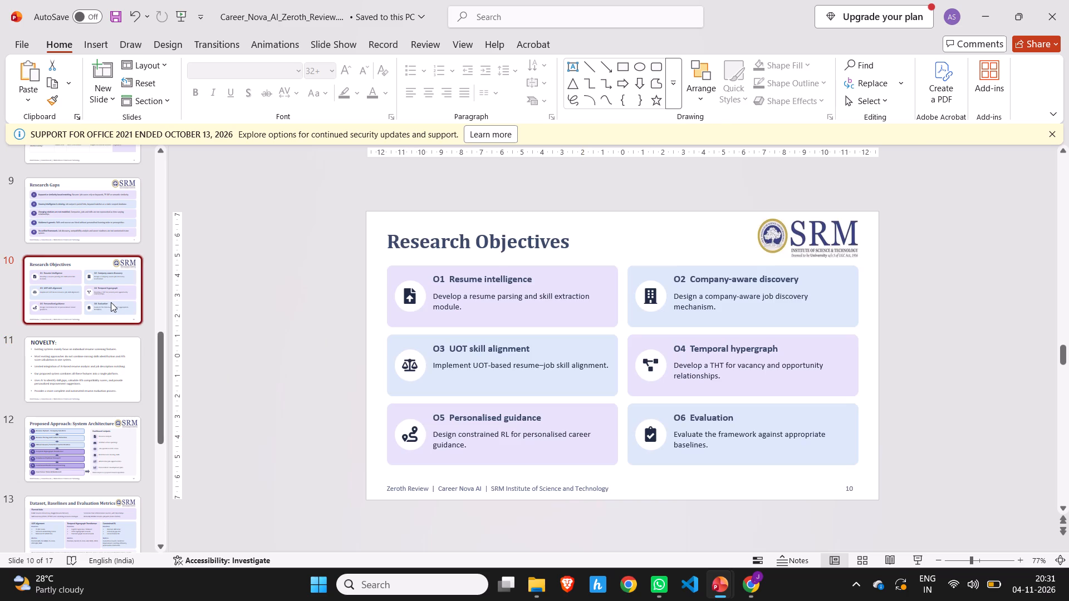
click(89, 373)
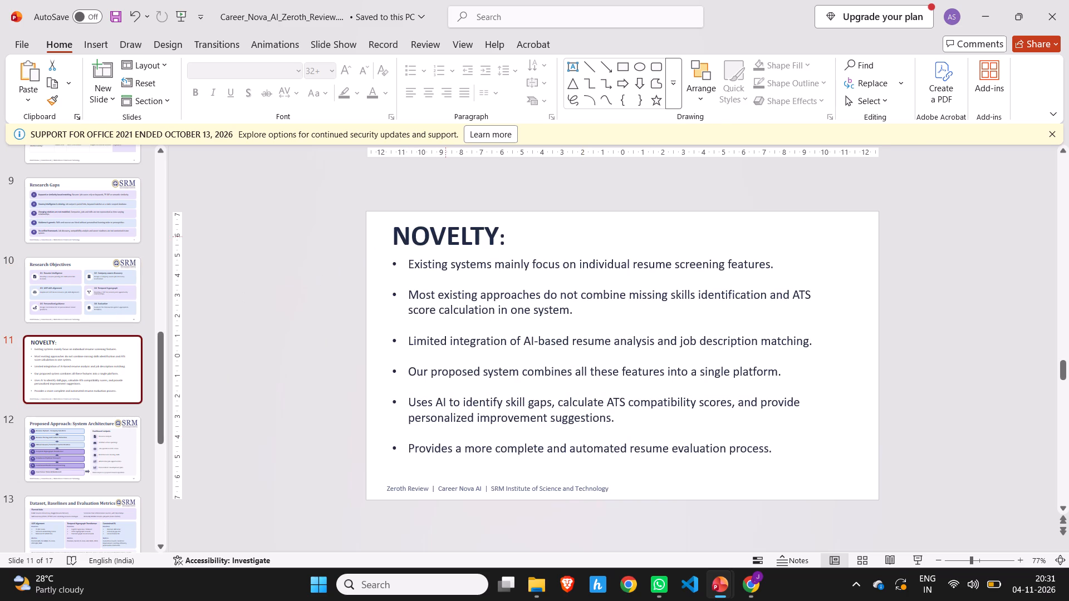
click(445, 237)
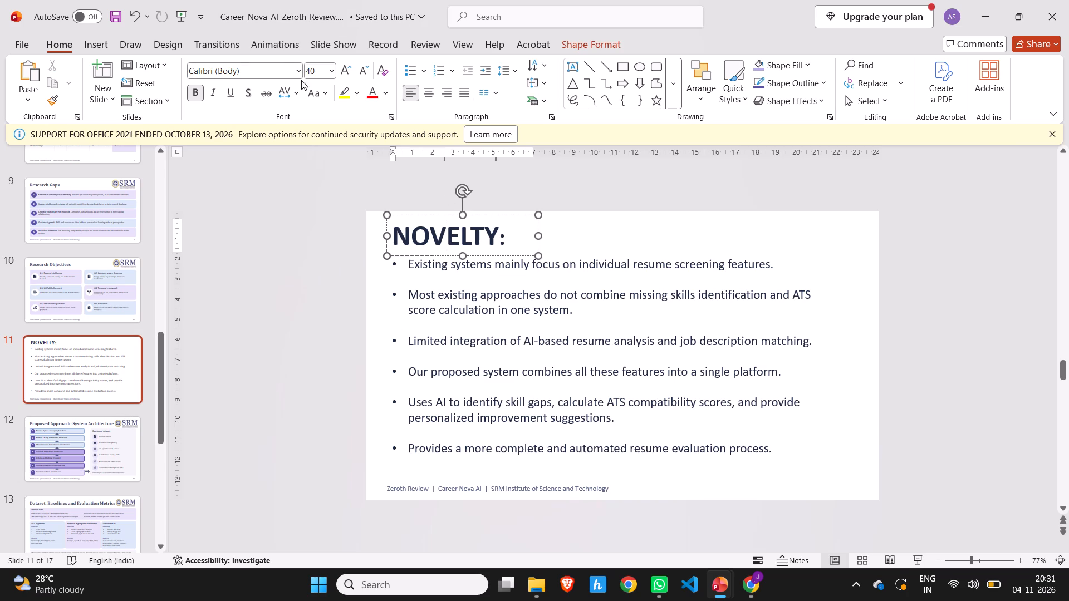
click(301, 75)
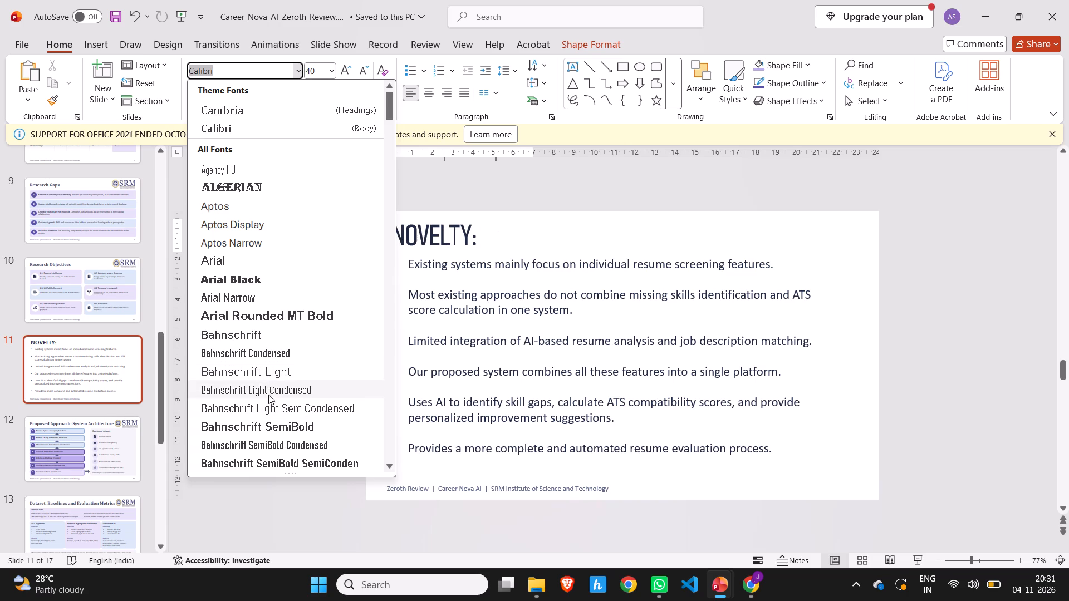
scroll(268, 415, down, 2)
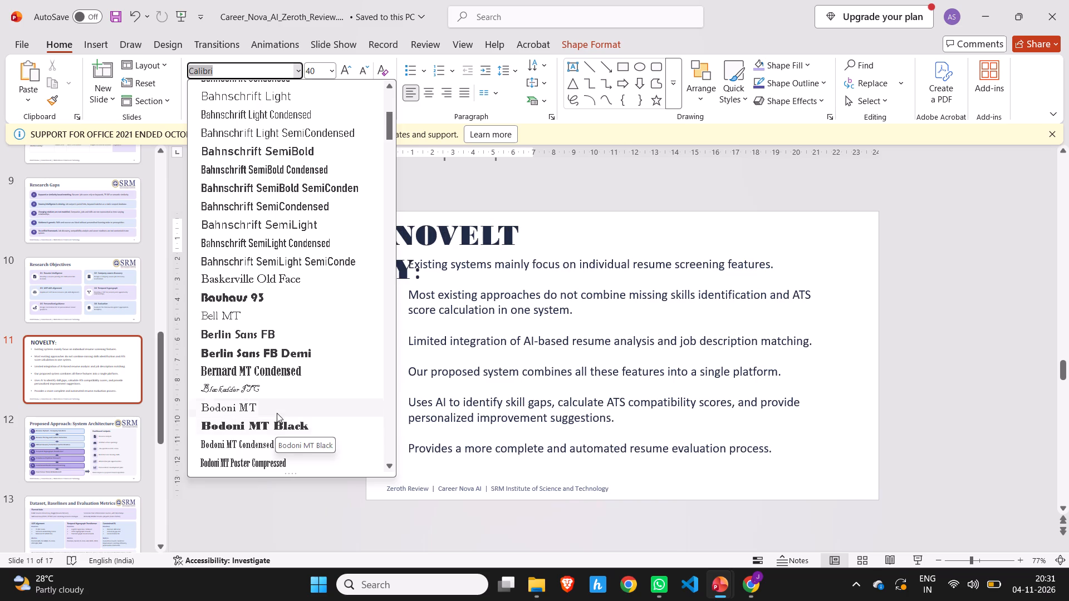
click(277, 405)
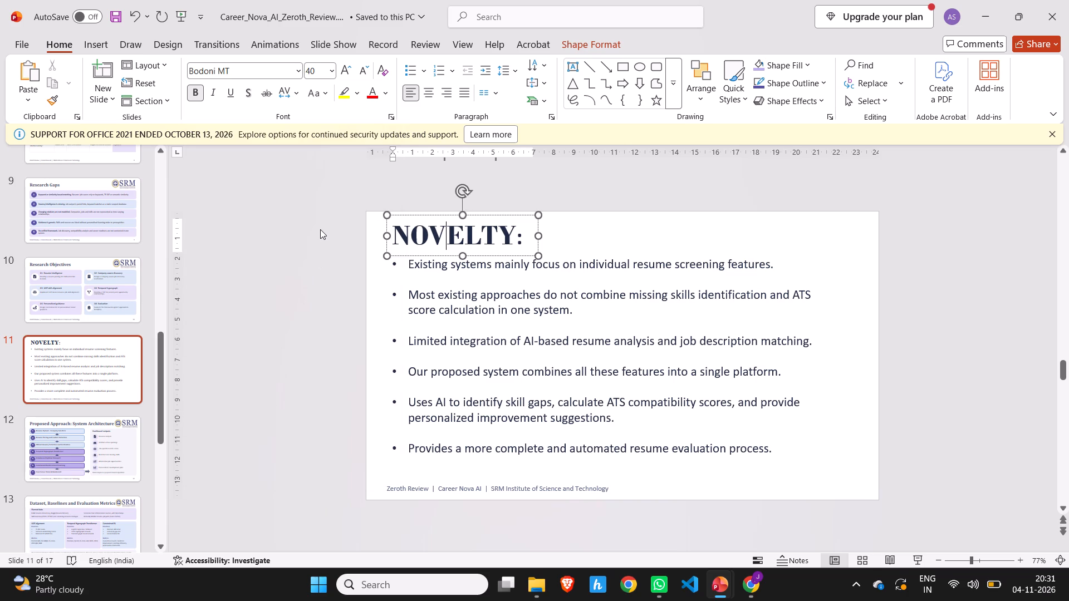
click(320, 229)
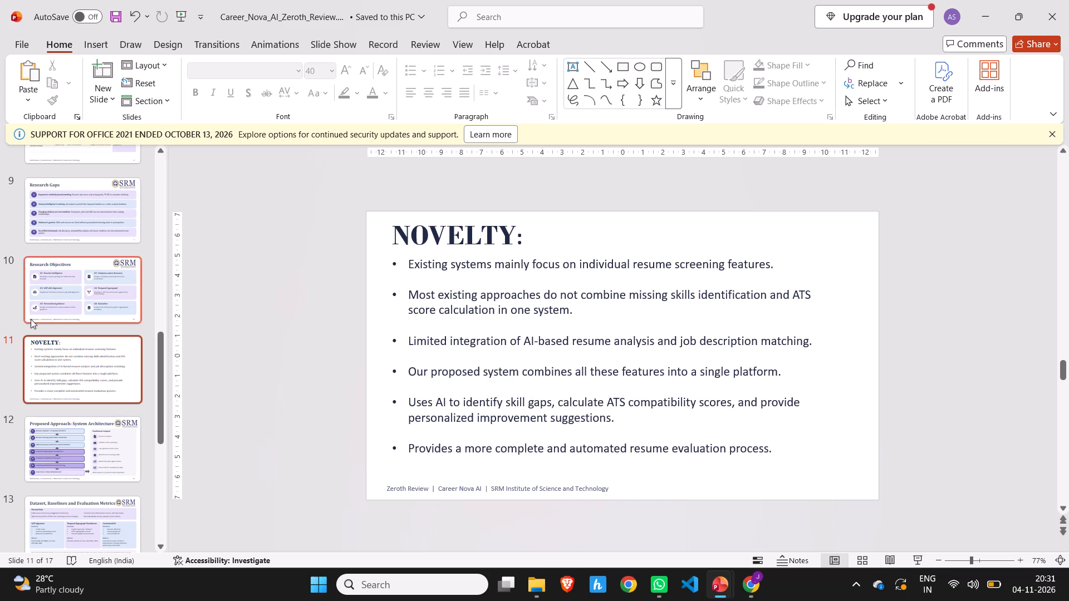
Compare slide 11 with slide 12 and review the earlier slides back to the Career Nova AI title slide.
click(119, 455)
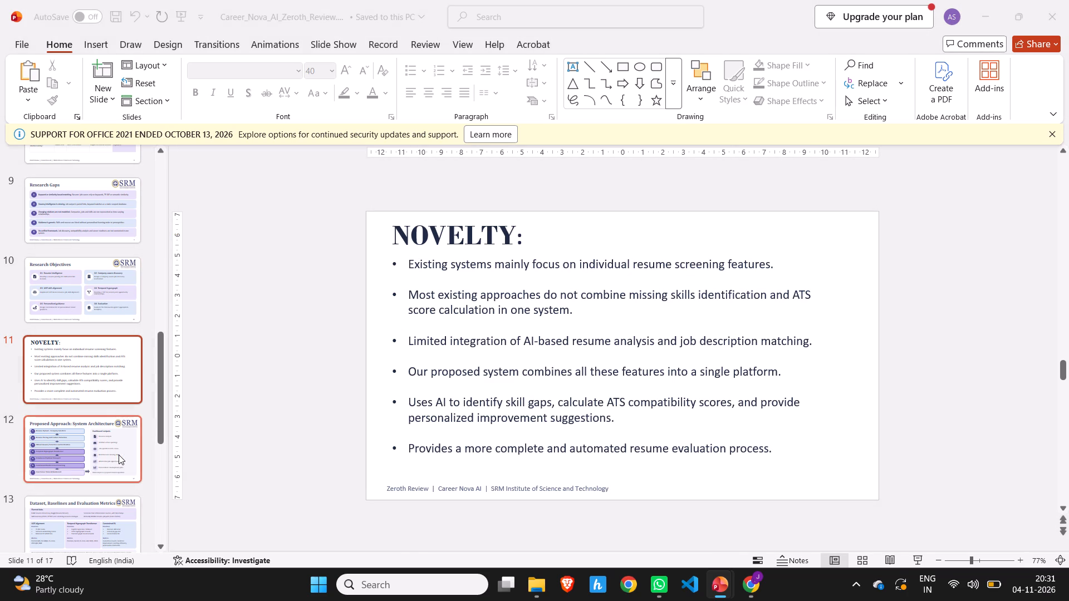
click(119, 455)
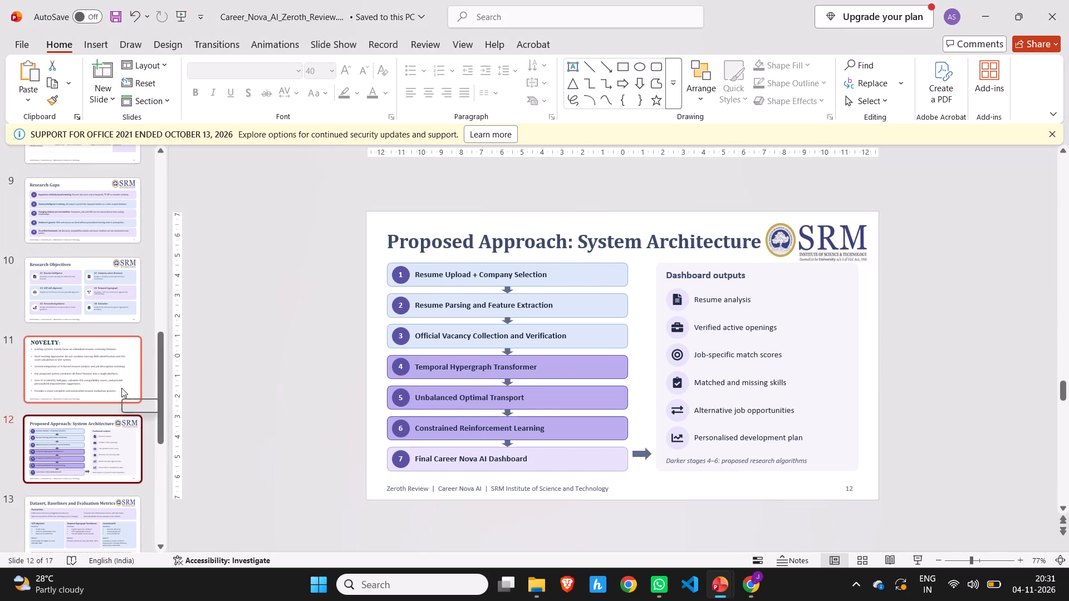
click(121, 388)
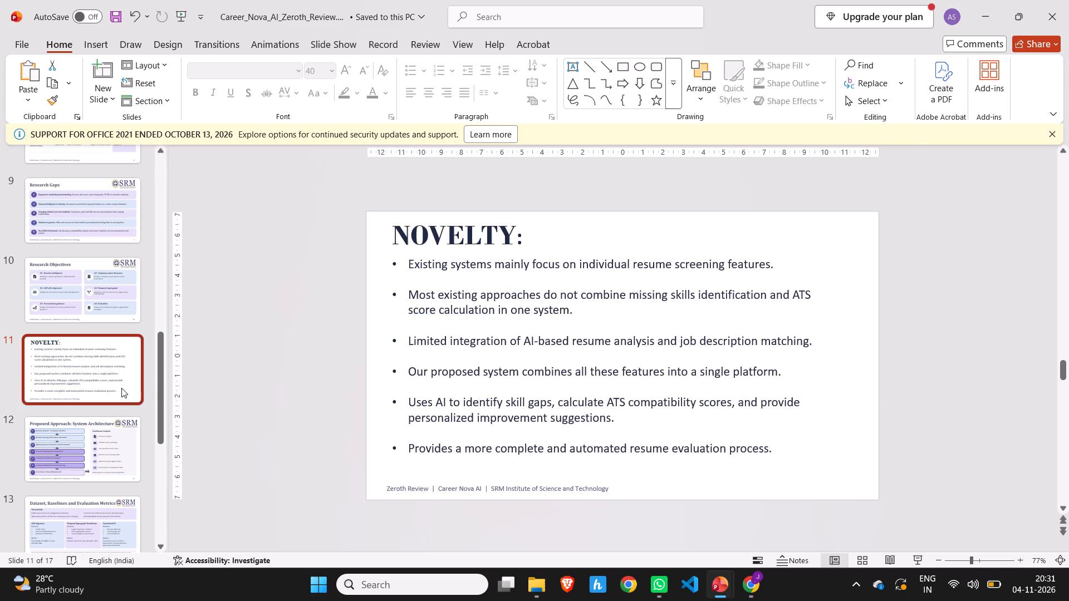
key(Down)
key(Up)
key(Up)
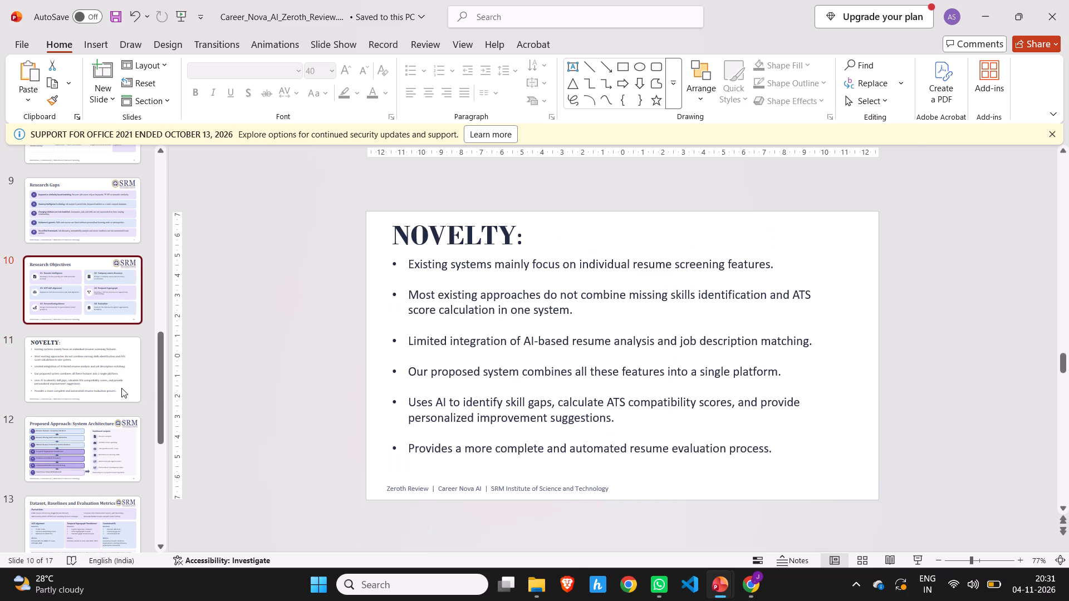
key(Up)
key(Up)
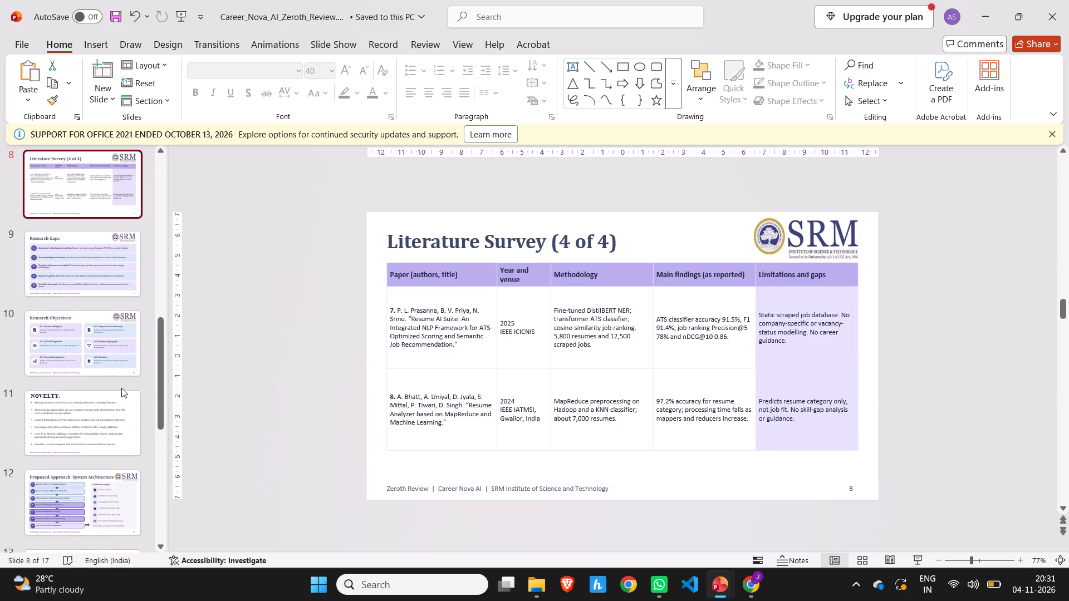
key(Up)
key(Up)
key(Up)
key(Up)
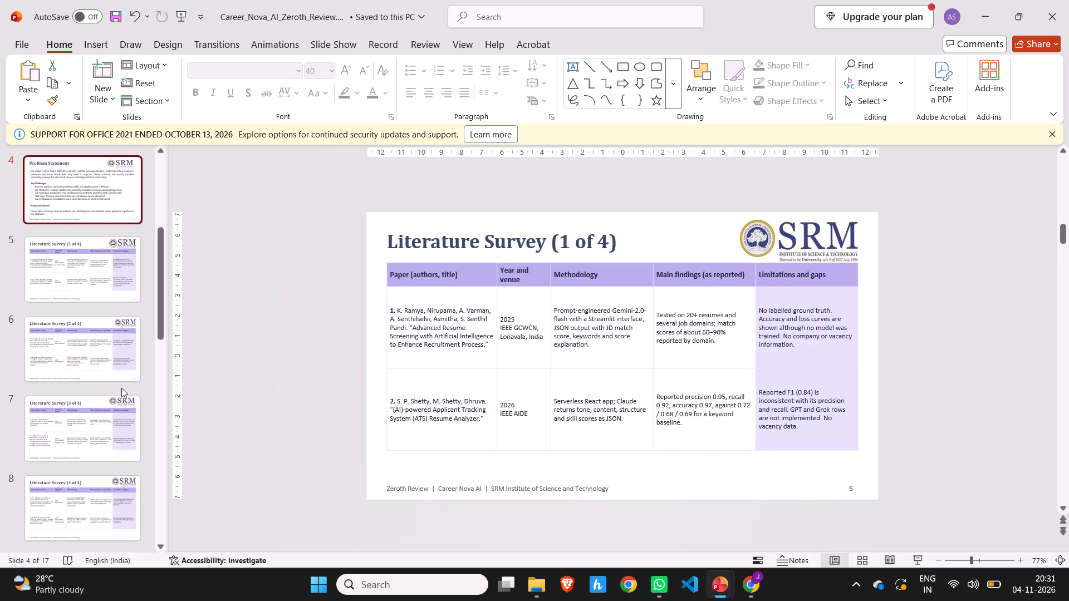
key(Up)
key(Down)
key(Up)
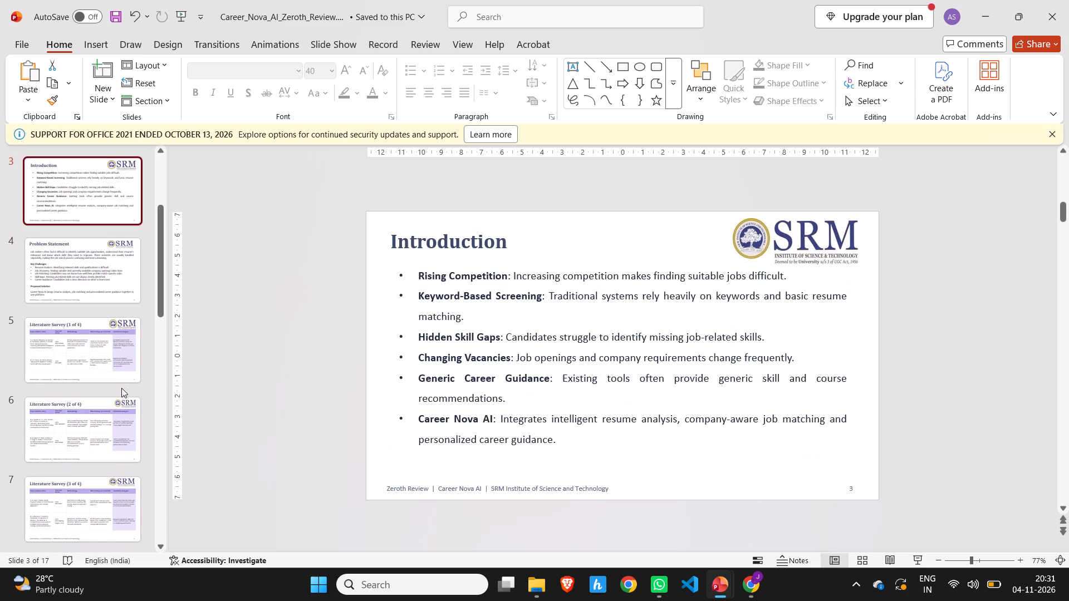
key(Up)
key(Up)
key(Up)
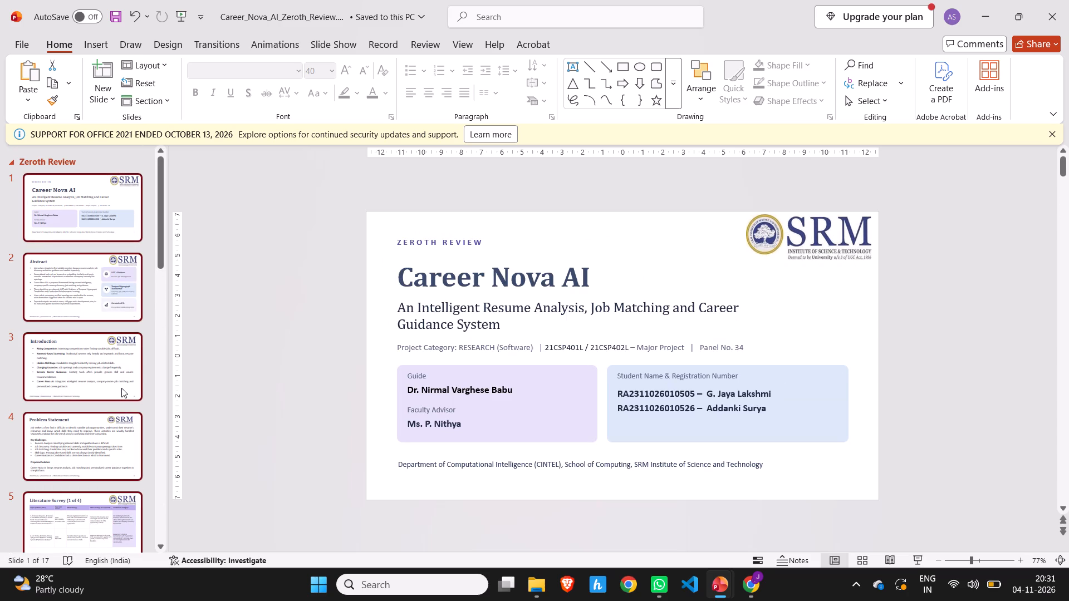
Review the deck's slides forward from the title slide, through the literature survey and research objectives to the novelty slide.
key(Down)
key(Down)
key(Down)
key(Down)
key(Down)
key(Down)
key(Down)
key(Down)
key(Down)
key(Down)
key(Down)
key(Down)
key(Down)
key(Down)
key(Down)
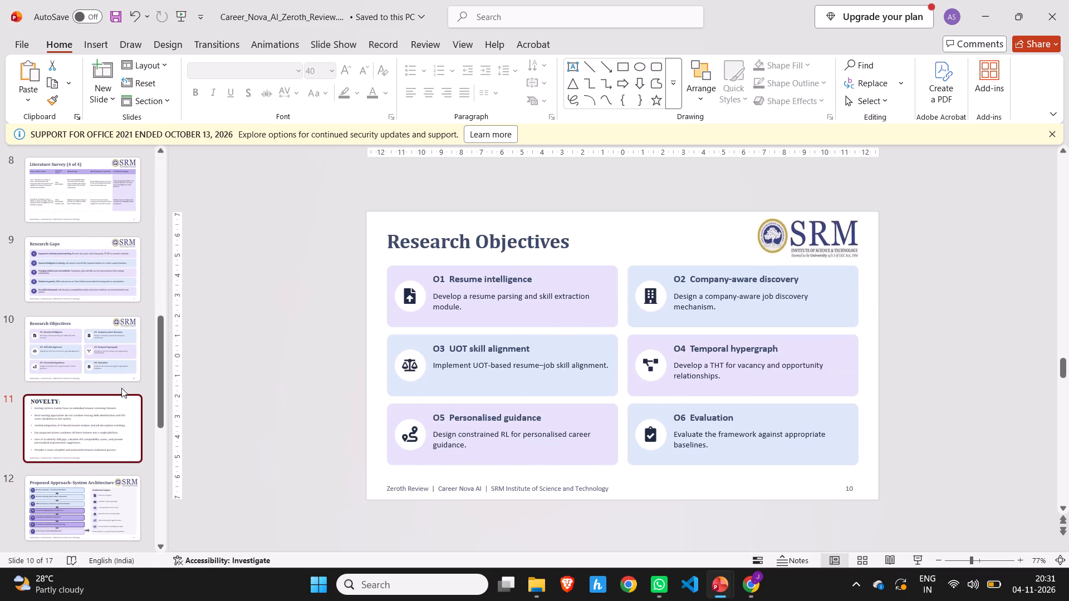
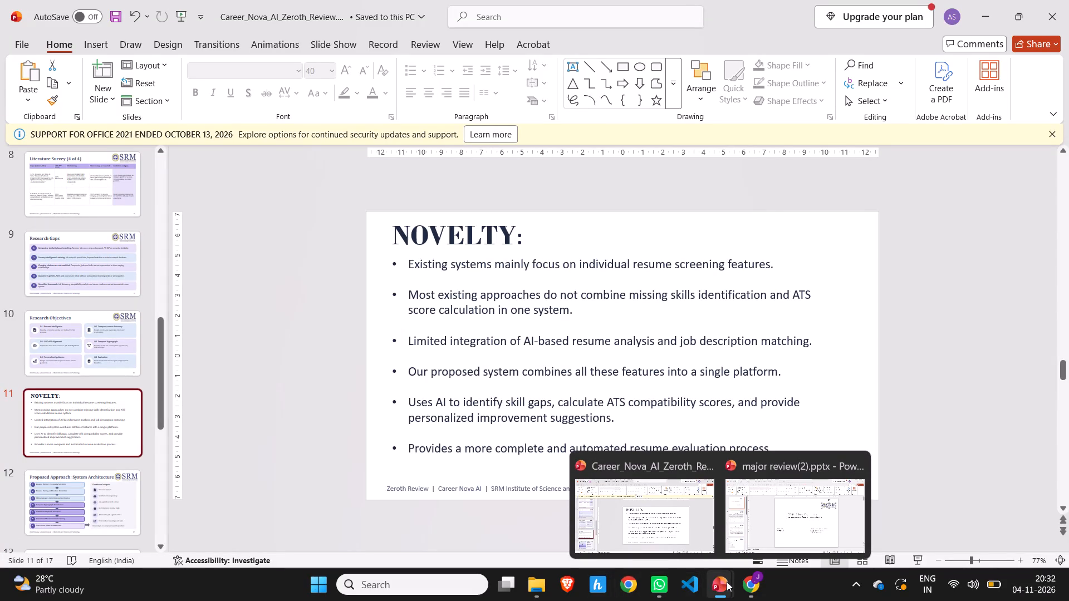
Copy the SRM logo from the title slide of major review(2).pptx into the upper-right corner of NOVELTY slide 11 in the Career Nova deck.
click(764, 508)
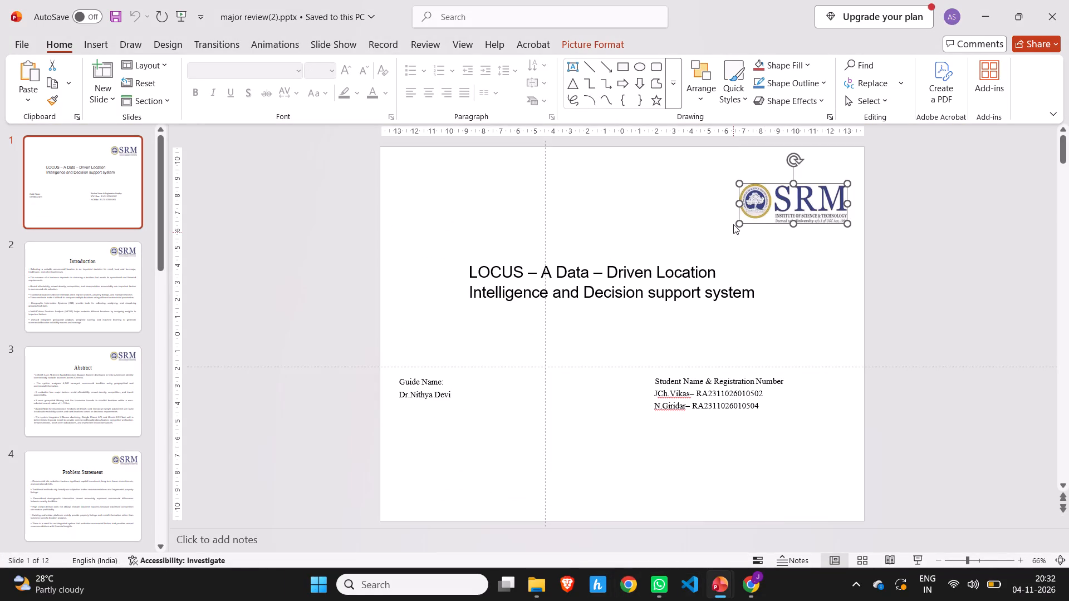
click(772, 200)
key(ctrl+c)
key(ctrl+c)
key(ctrl+c)
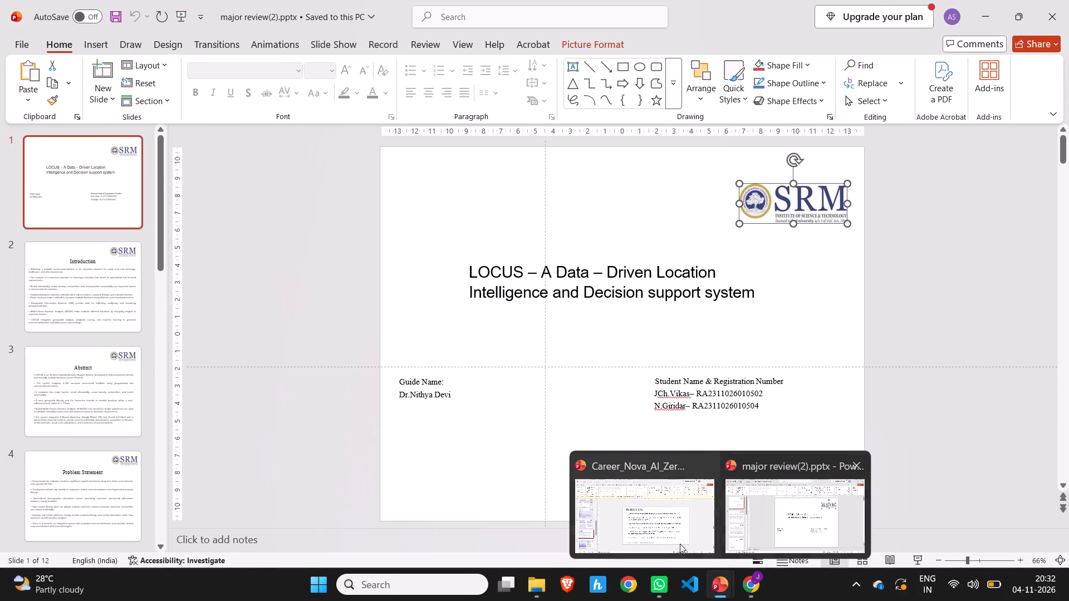
click(637, 535)
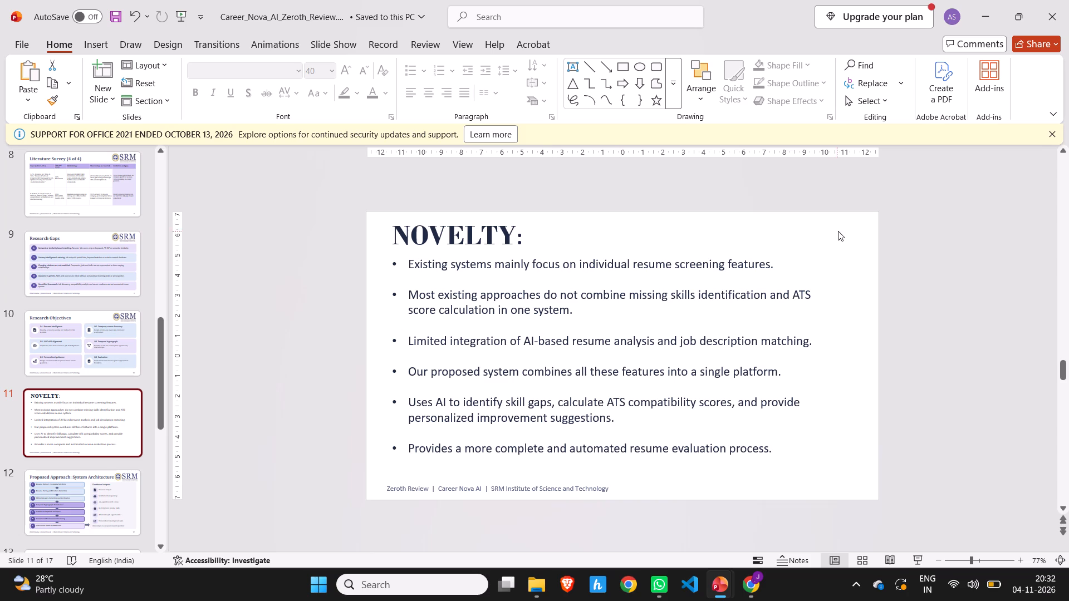
click(812, 231)
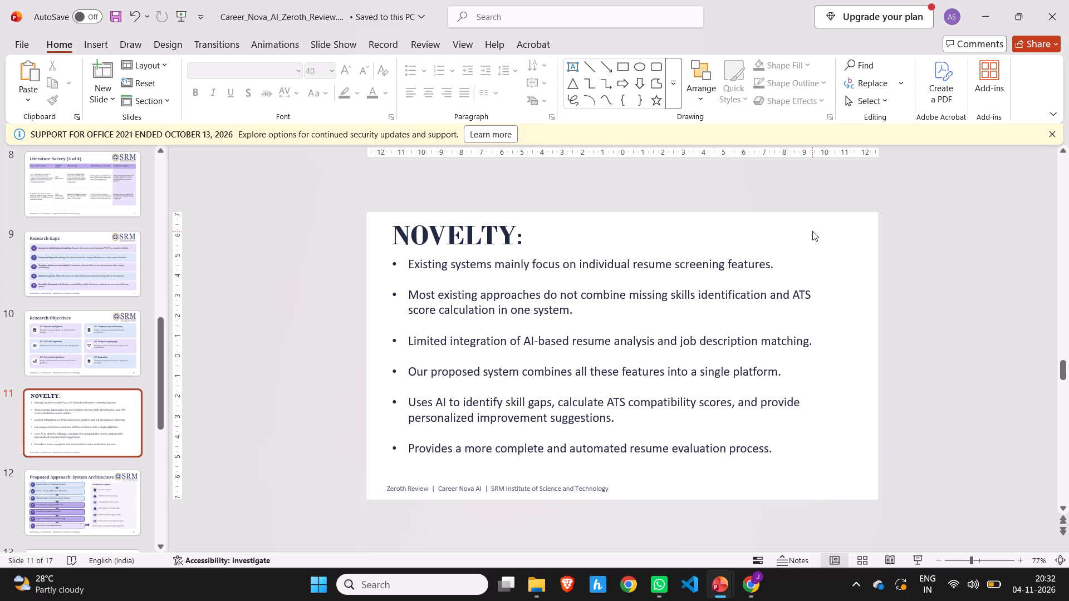
key(ctrl+v)
drag(869, 274, 832, 237)
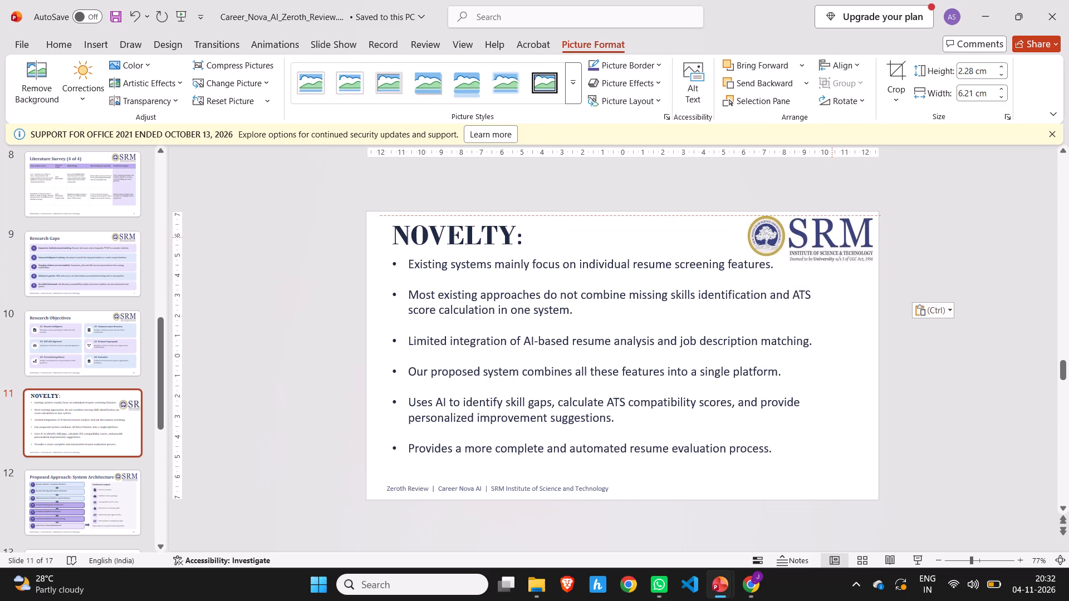
drag(832, 237, 832, 238)
click(908, 310)
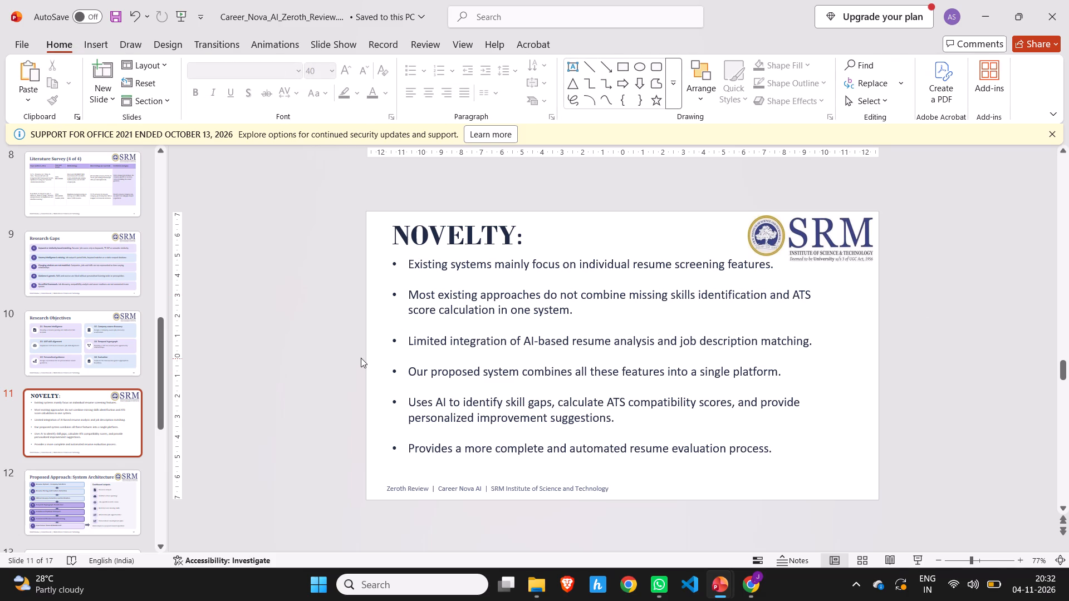
Shrink the SRM logo on slide 11 to about 5 cm wide and shift it slightly inward from the slide's right edge.
click(800, 235)
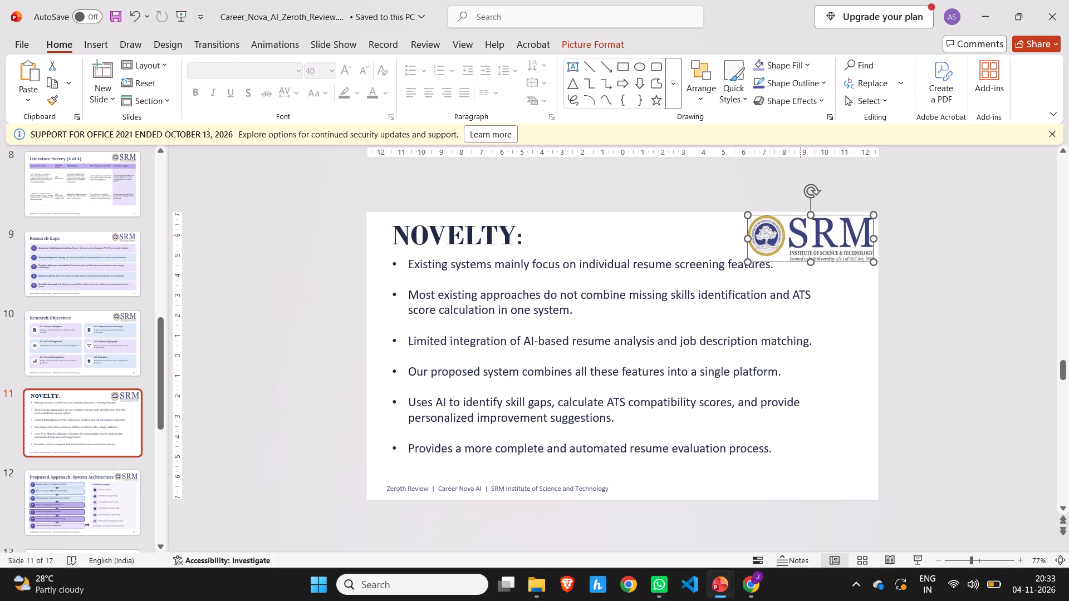
drag(747, 214, 763, 226)
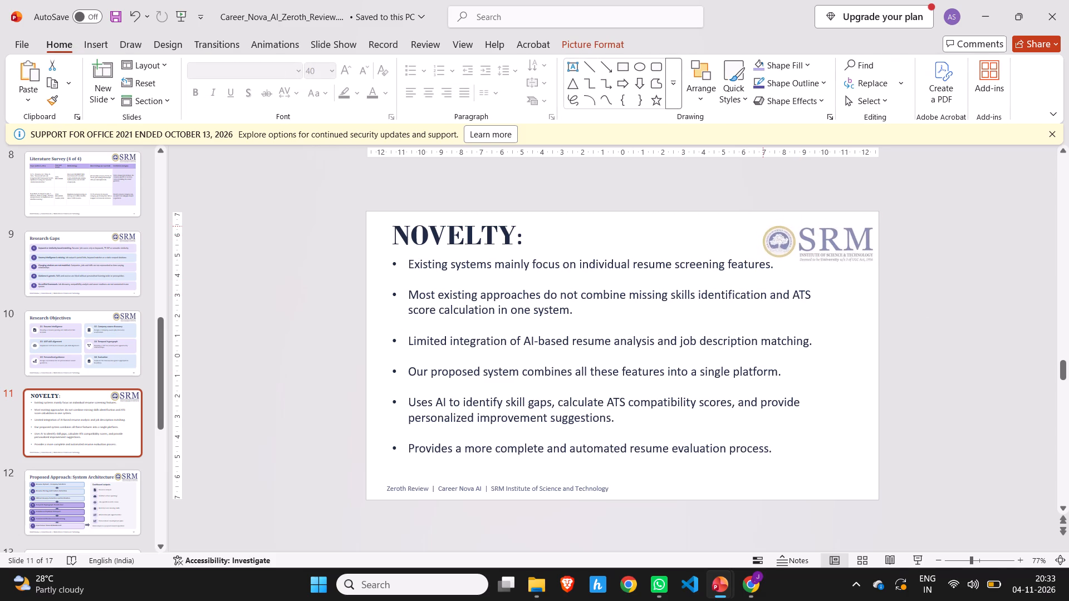
drag(763, 226, 769, 225)
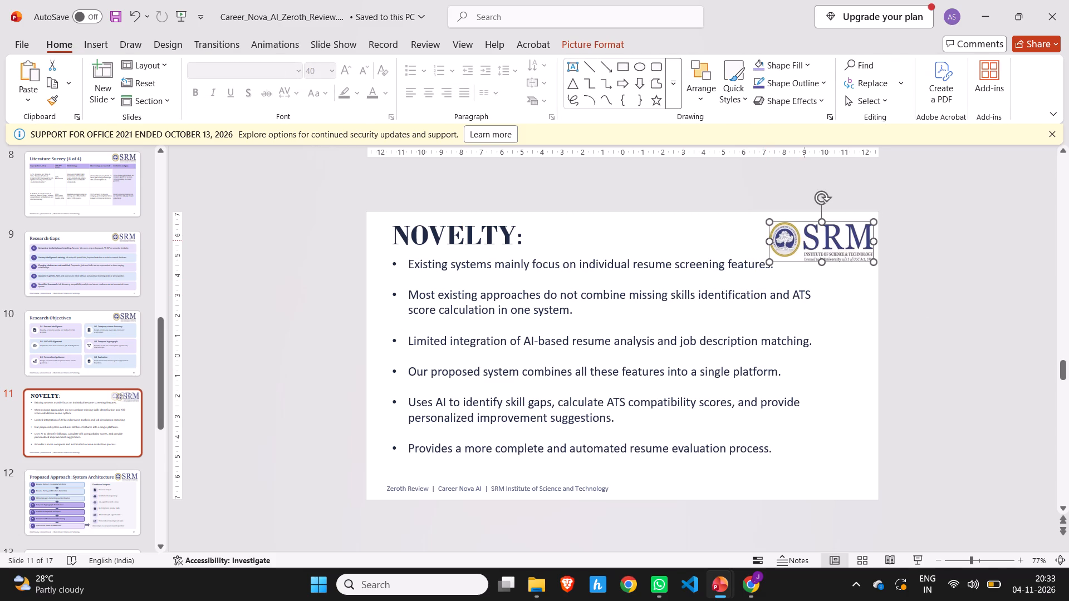
drag(821, 240, 816, 239)
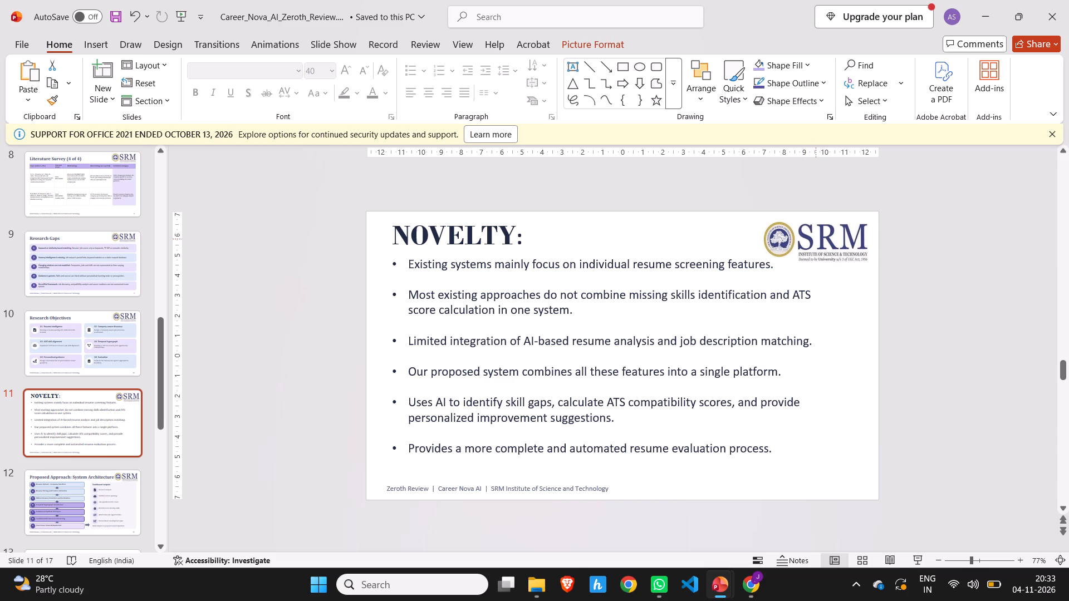
drag(816, 239, 812, 239)
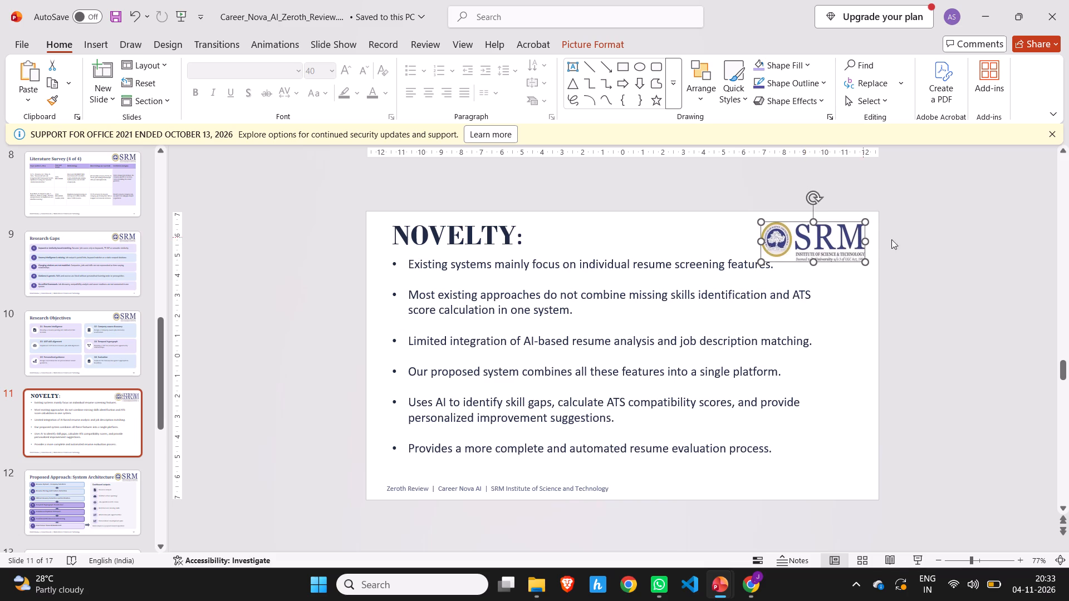
click(931, 238)
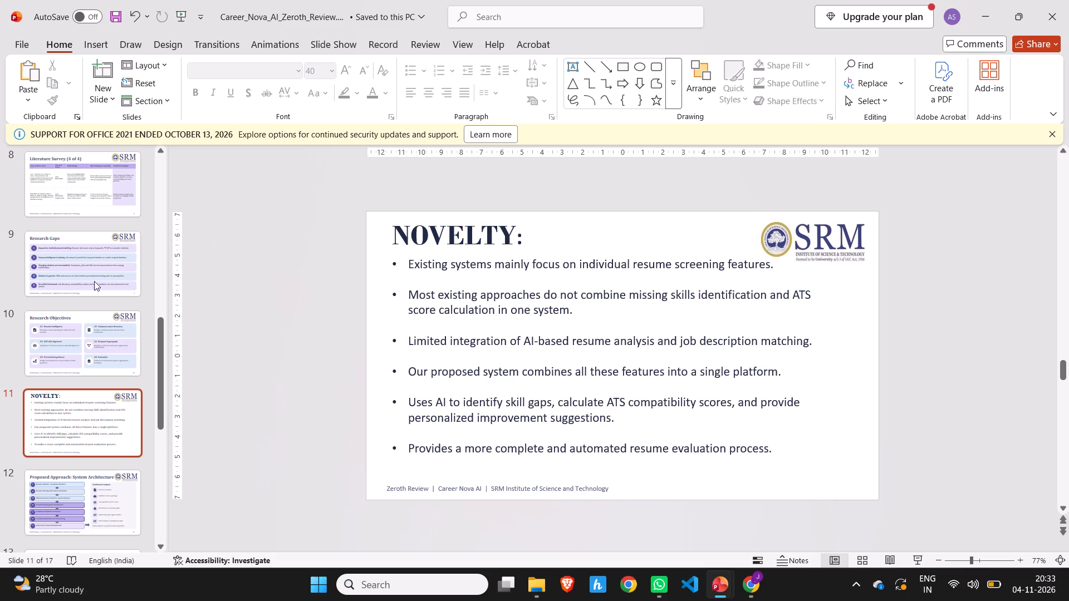
Compare logo placement across the slide thumbnails and review the slides from Proposed Approach on slide 12 to References on slide 17.
scroll(130, 411, right, 2)
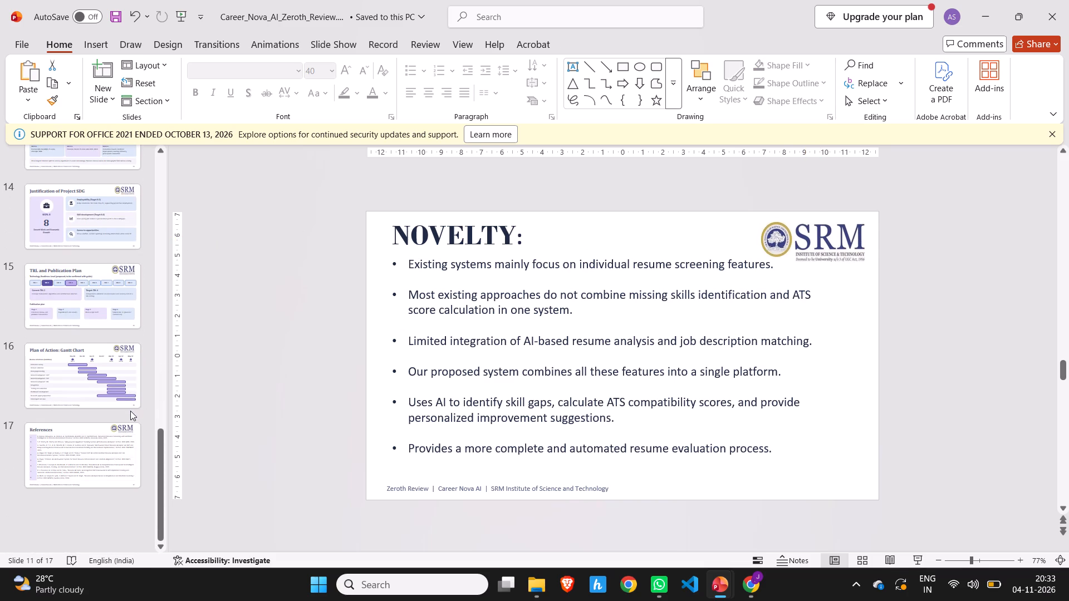
scroll(130, 411, right, 1)
scroll(130, 411, up, 2)
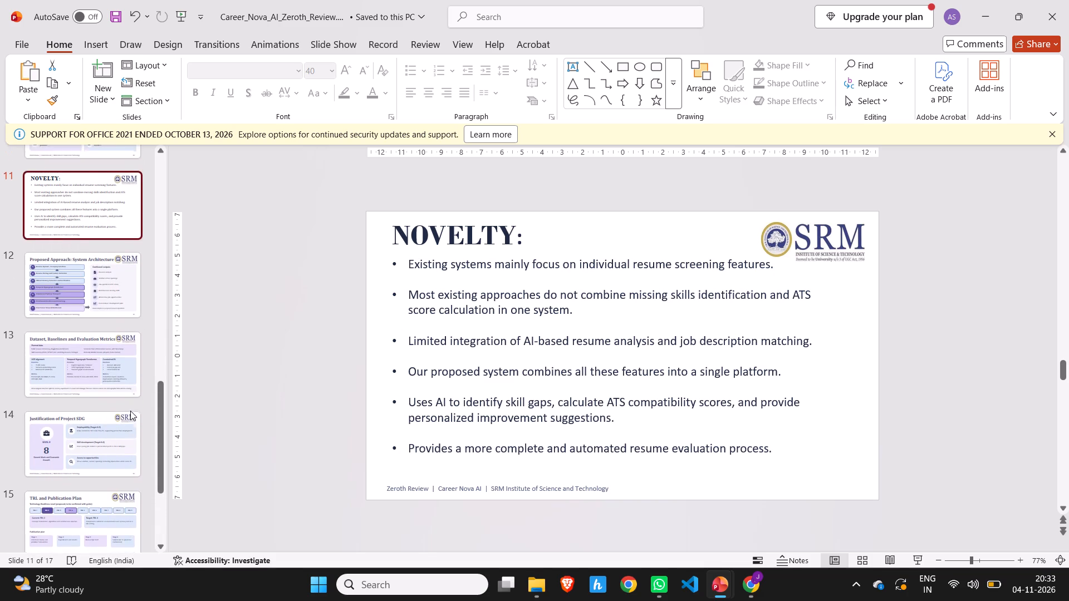
scroll(130, 411, up, 3)
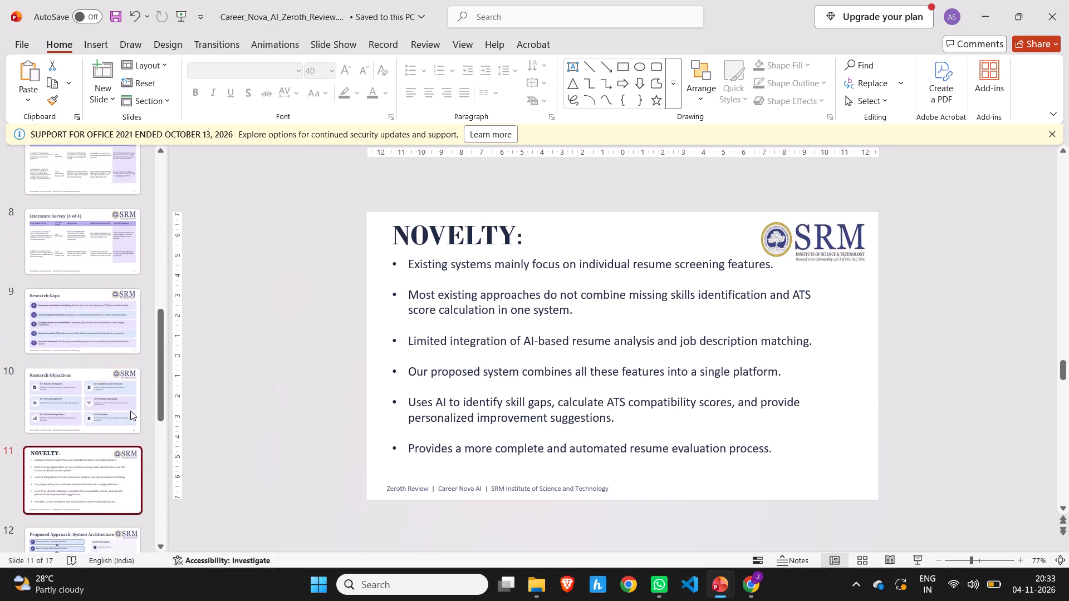
scroll(130, 411, up, 3)
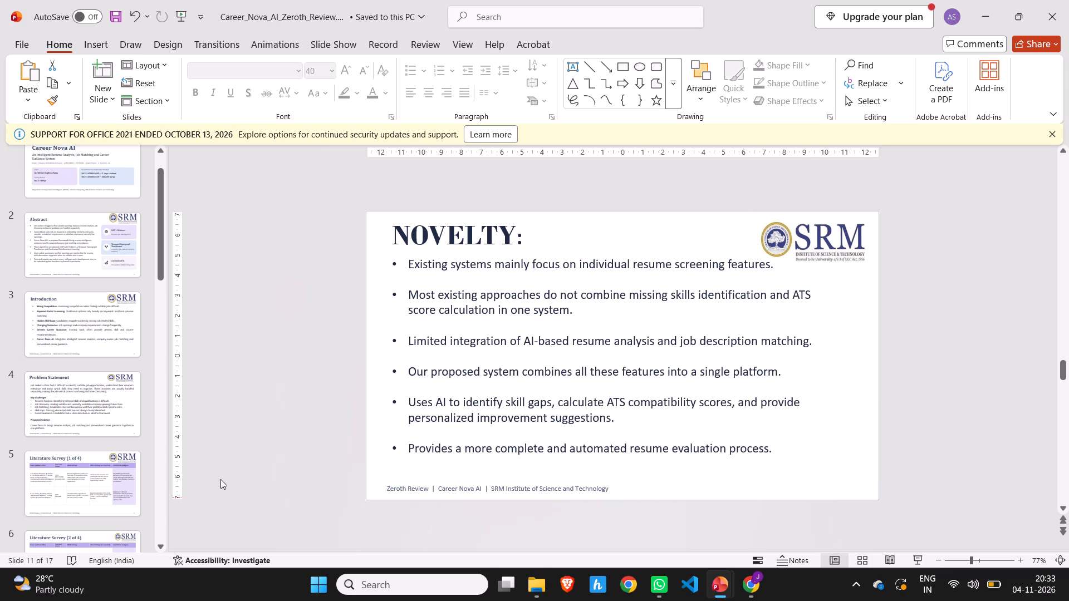
key(Down)
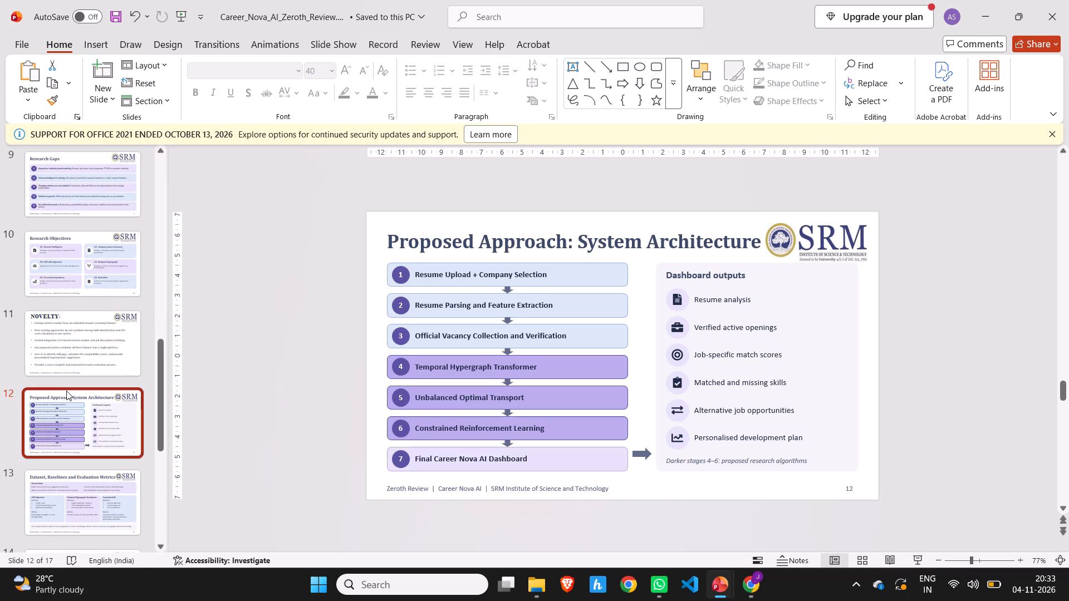
key(Down)
key(Down)
key(Down)
key(Down)
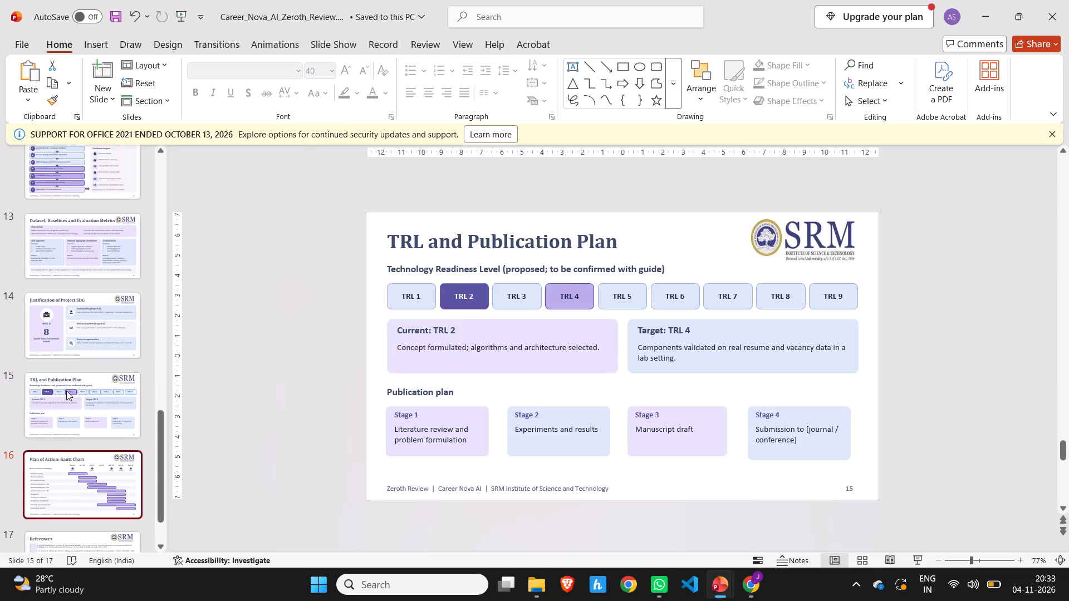
key(Down)
key(Down)
Review the slides backward from References to the Career Nova AI title slide, checking logos and headings.
key(Up)
key(Up)
key(Up)
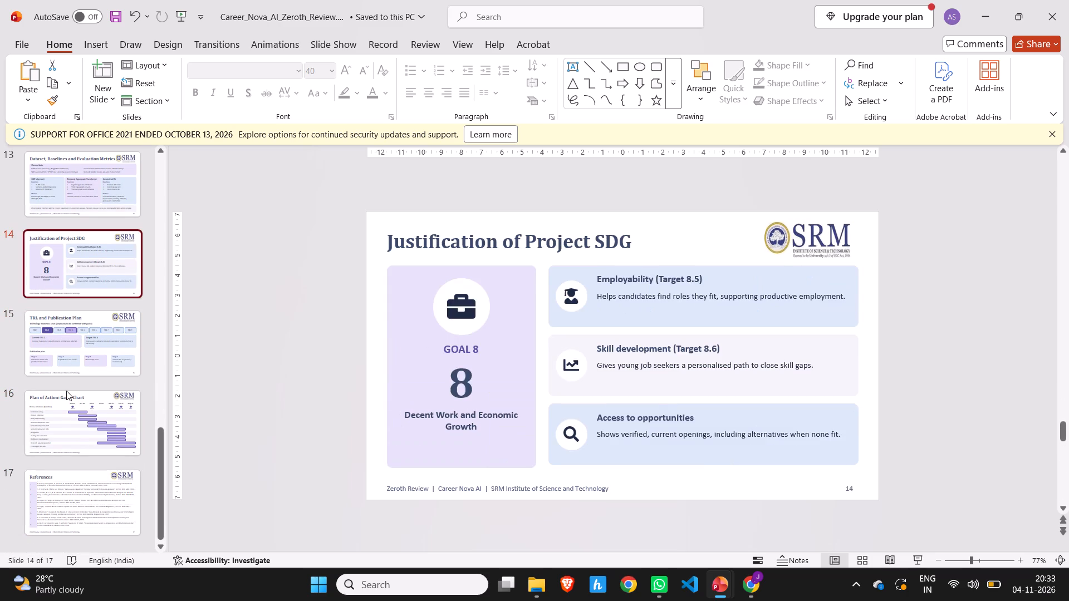
key(Up)
key(Up)
key(Up)
key(Up)
key(Up)
key(Up)
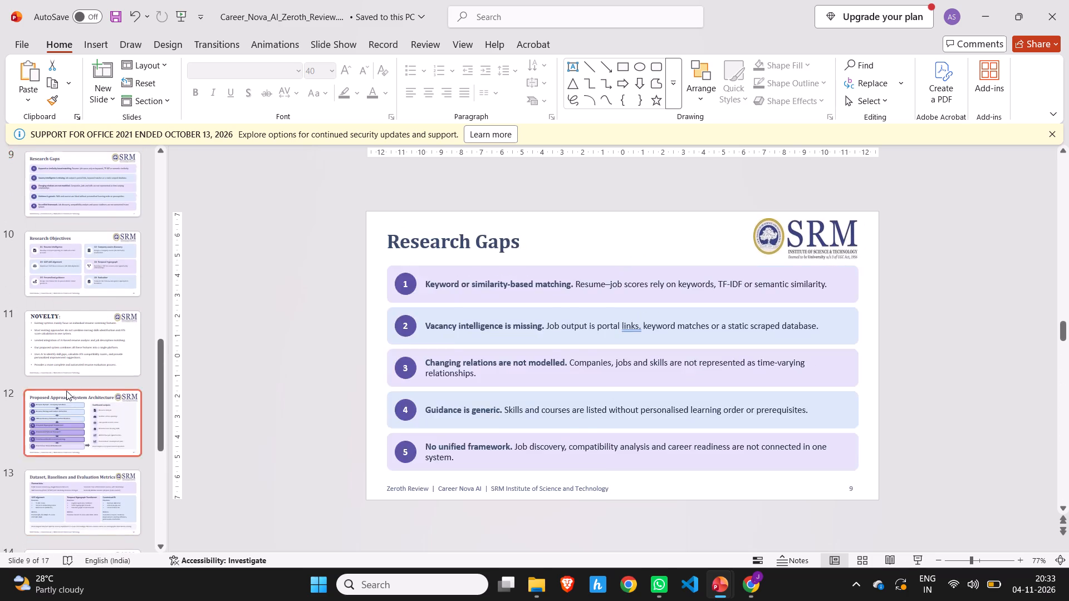
key(Up)
key(Up)
key(Up)
key(Up)
key(Up)
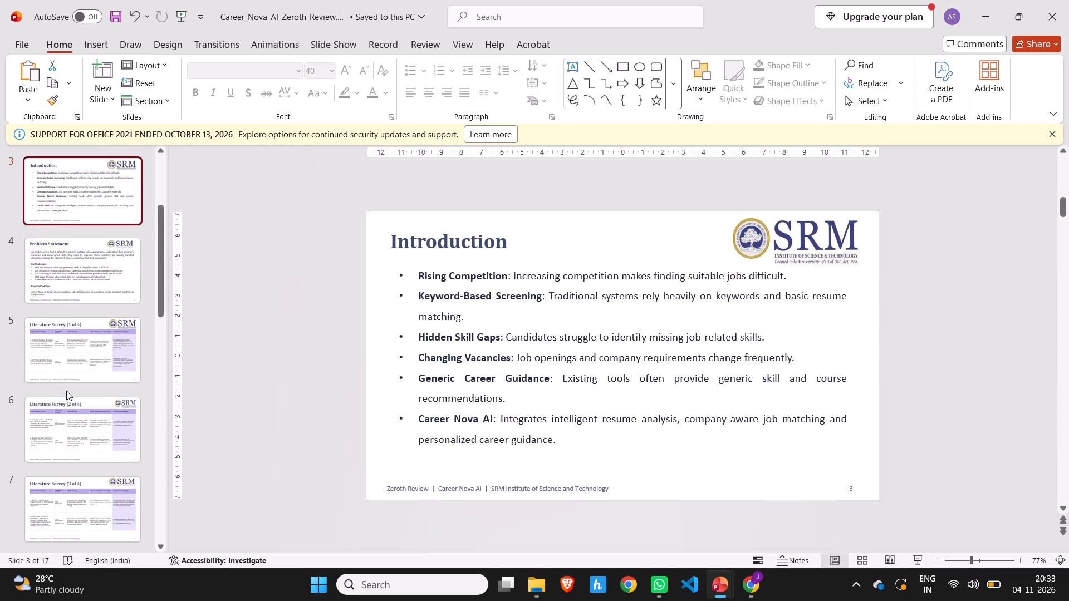
key(Up)
key(Up)
key(Up)
Review the slides forward from the title slide through the literature survey, research gaps and research objectives to NOVELTY slide 11.
key(Down)
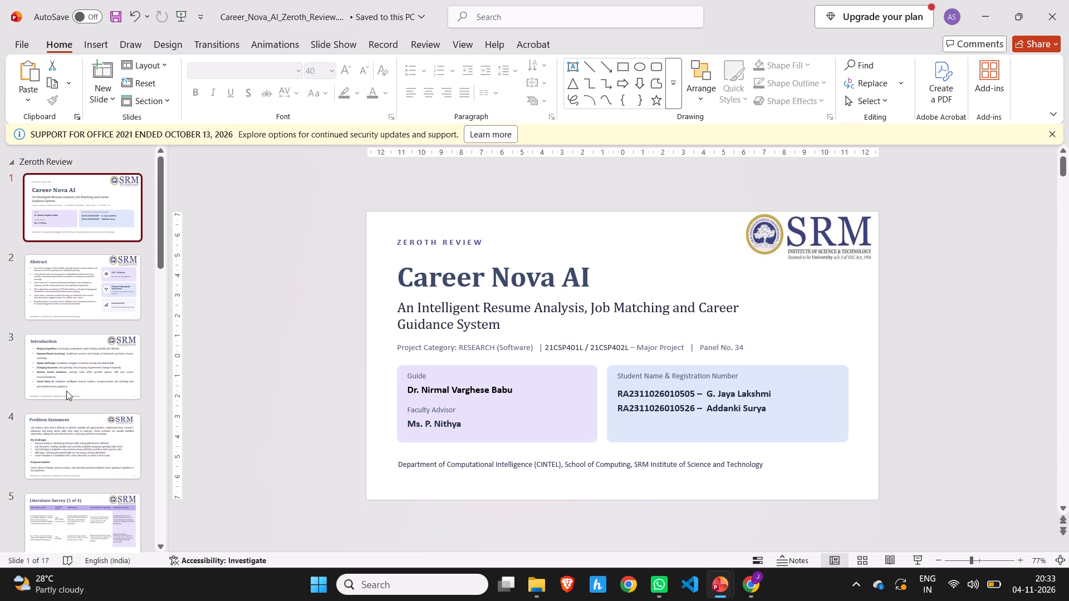
key(Down)
key(Down)
key(Down)
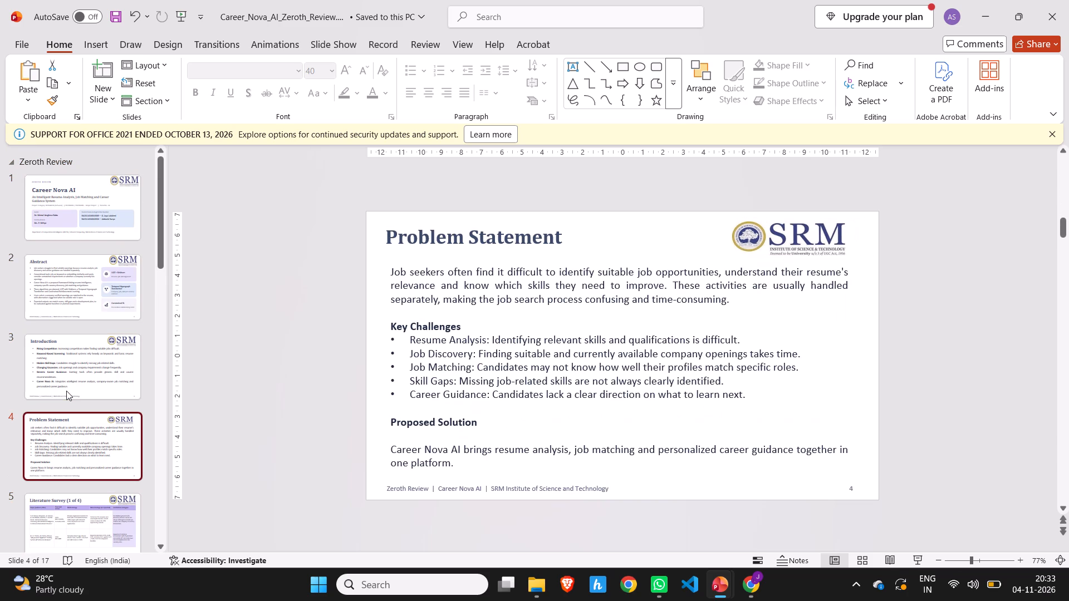
key(Down)
key(Down)
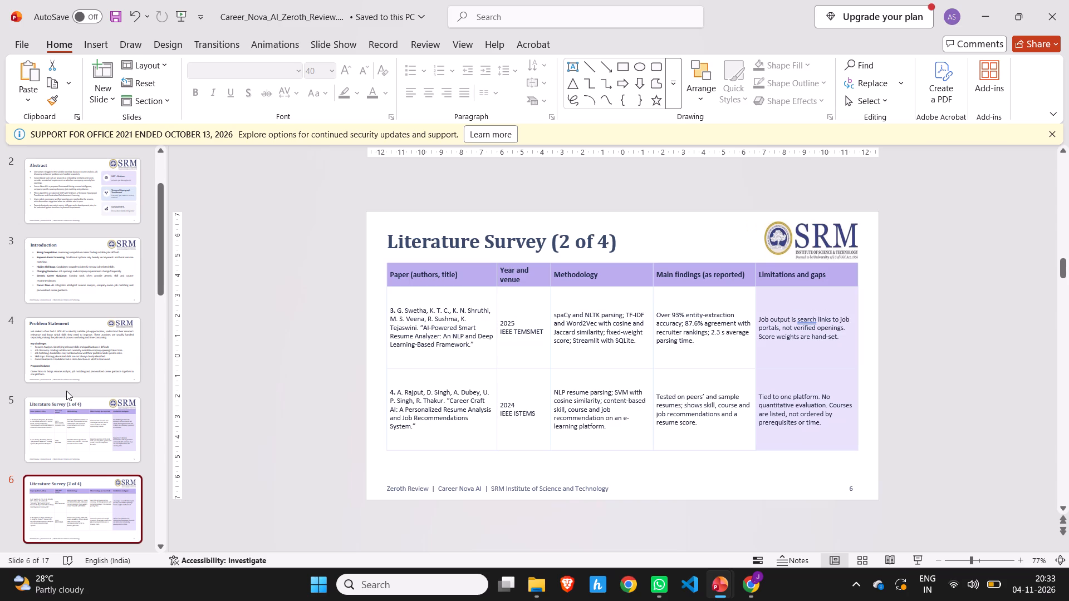
key(Down)
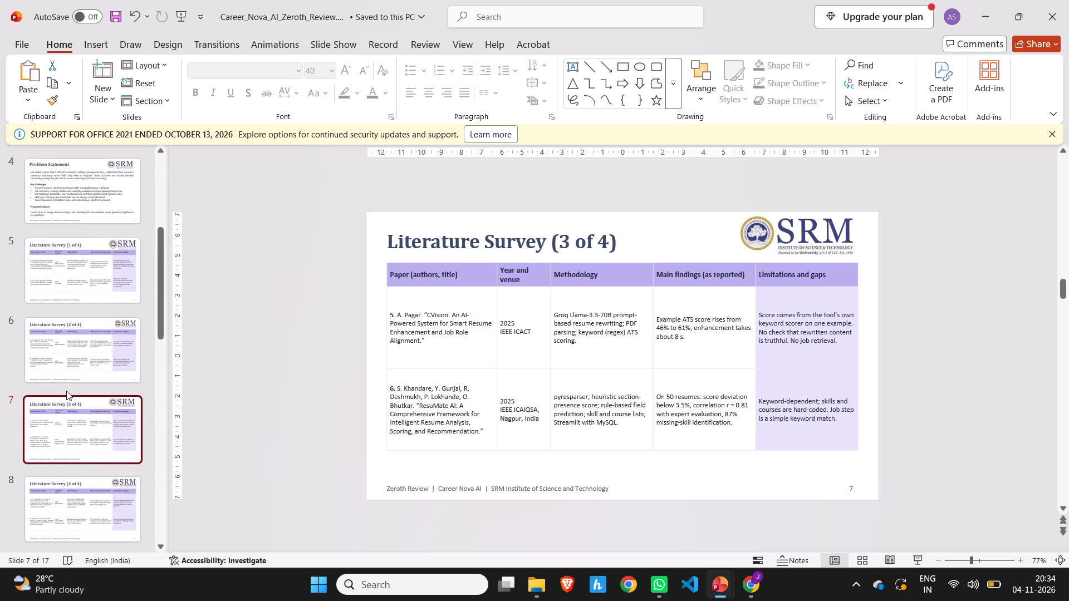
key(Down)
key(Down)
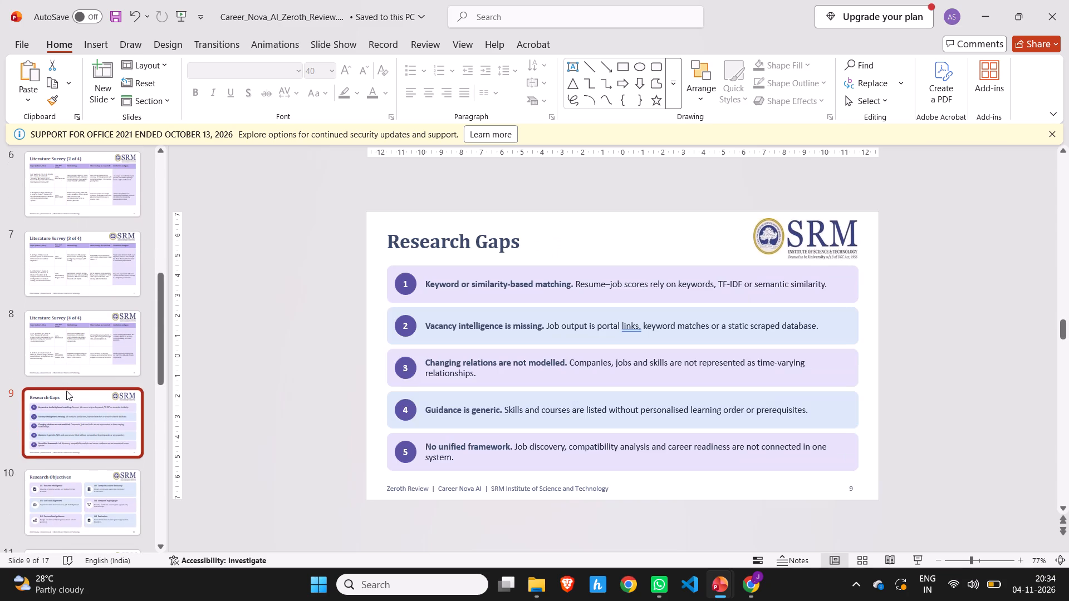
key(Up)
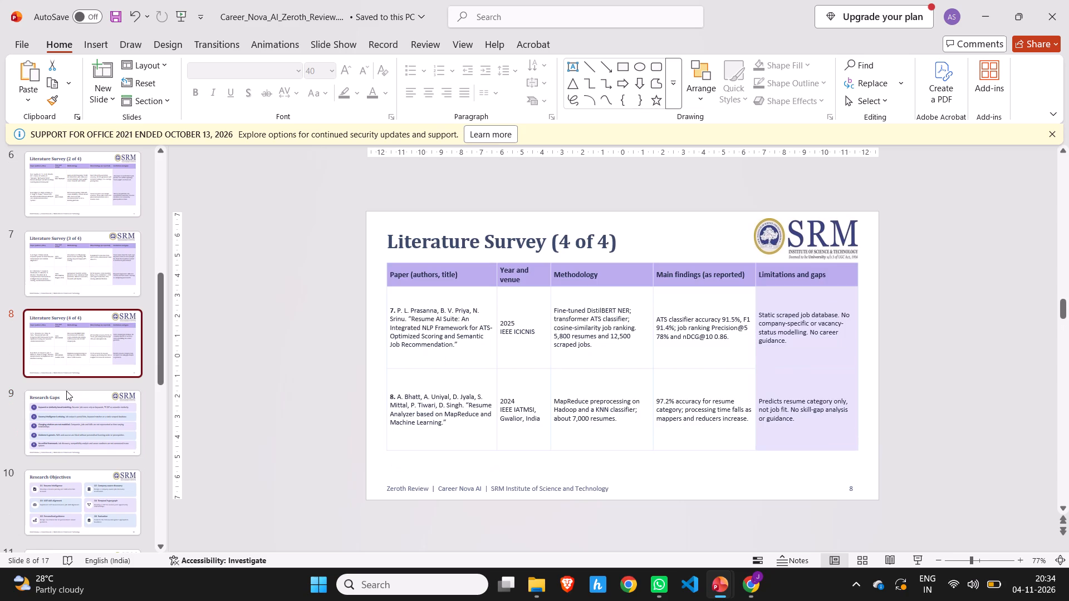
key(Down)
key(Down)
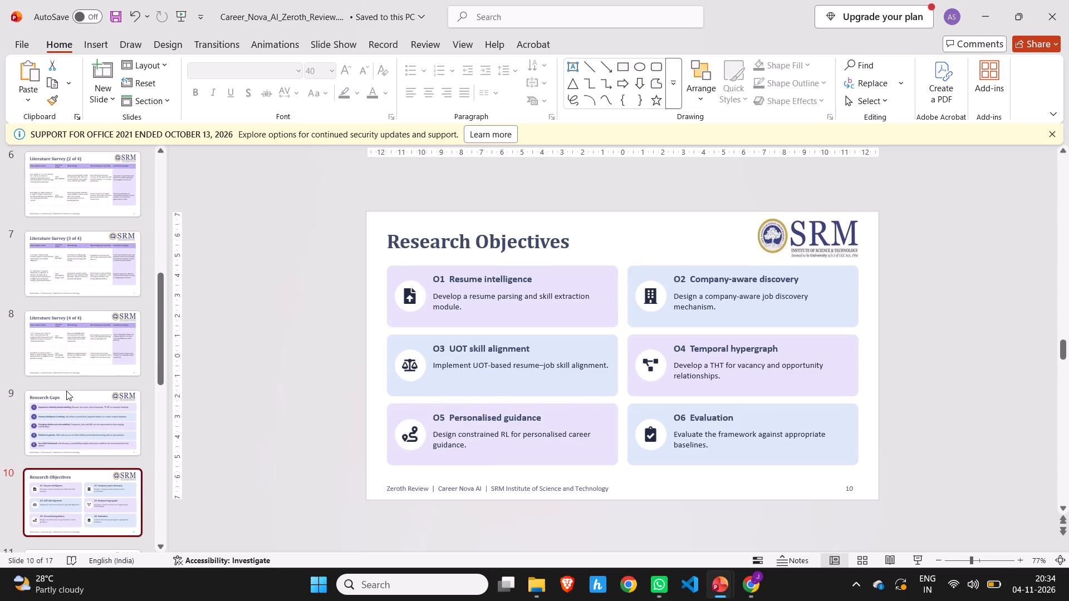
key(Down)
key(Down)
key(Up)
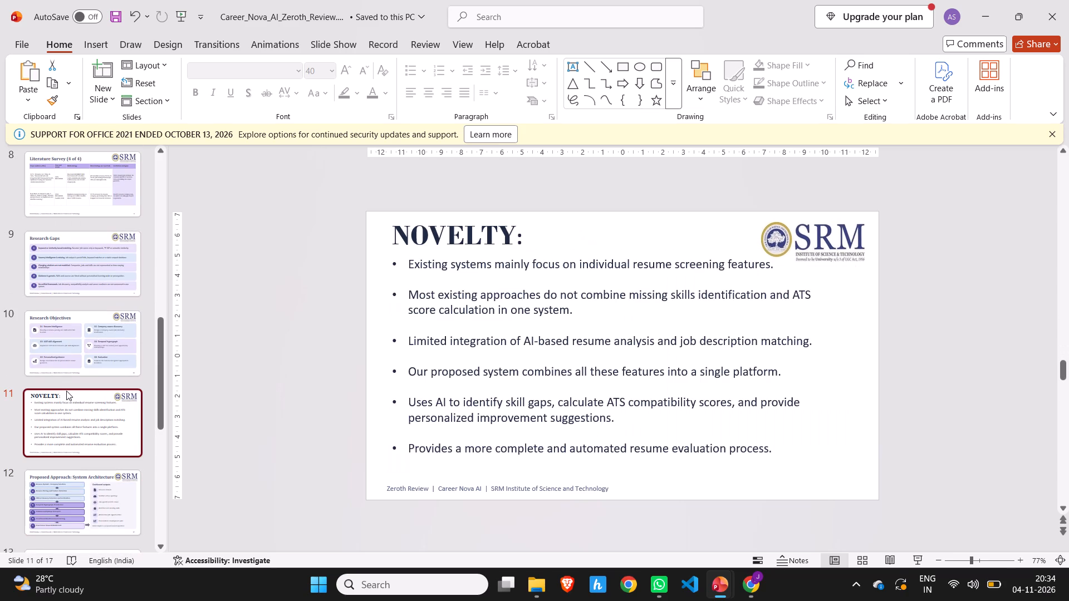
Change the font colour of the whole "NOVELTY:" heading on slide 11 to a medium purple theme colour.
click(431, 242)
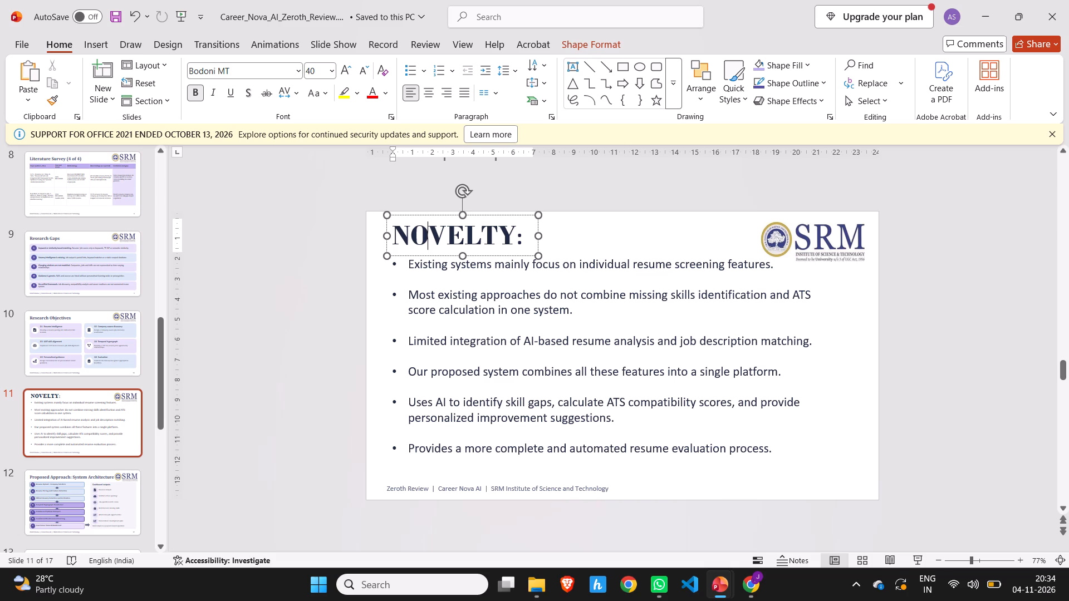
key(ctrl+a)
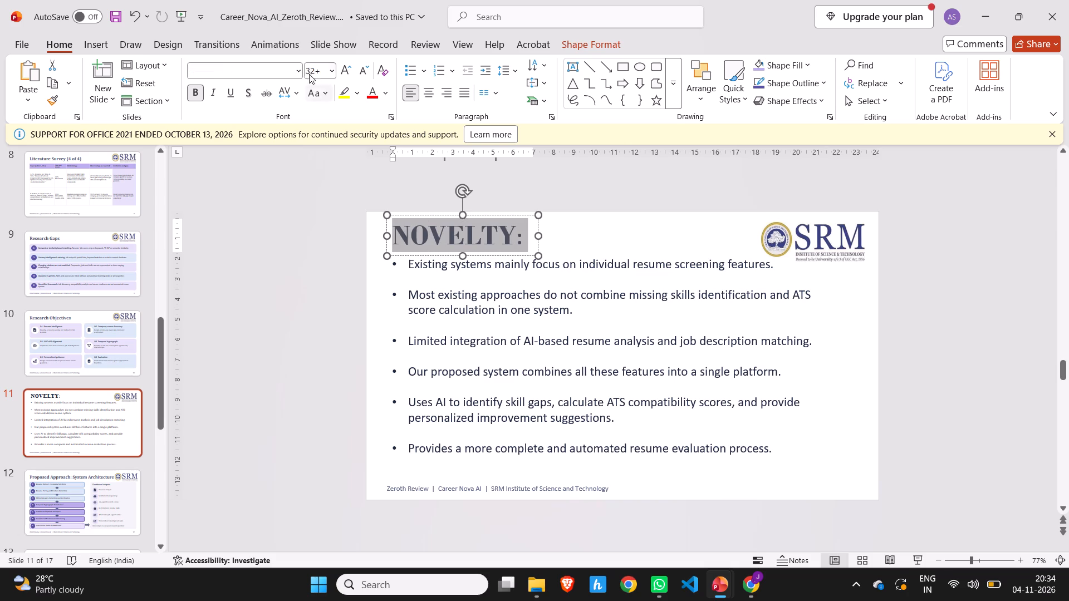
click(384, 90)
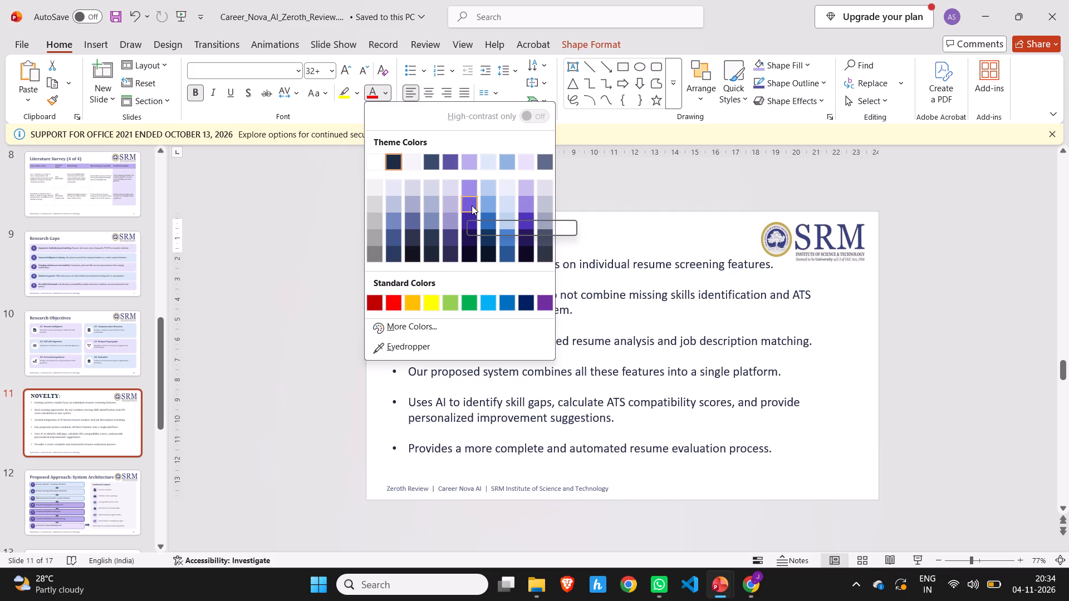
click(472, 205)
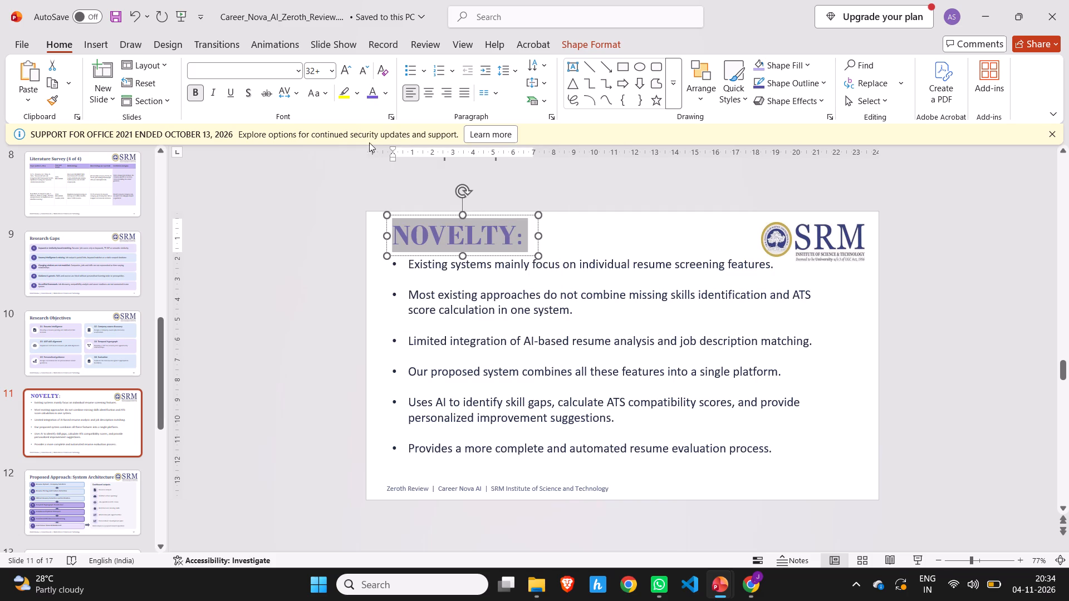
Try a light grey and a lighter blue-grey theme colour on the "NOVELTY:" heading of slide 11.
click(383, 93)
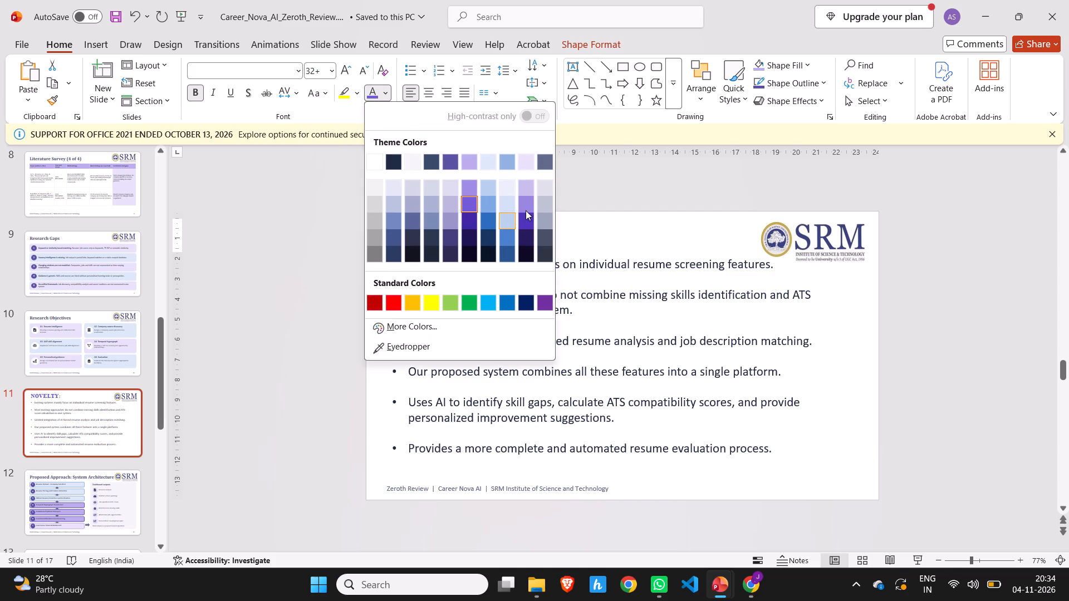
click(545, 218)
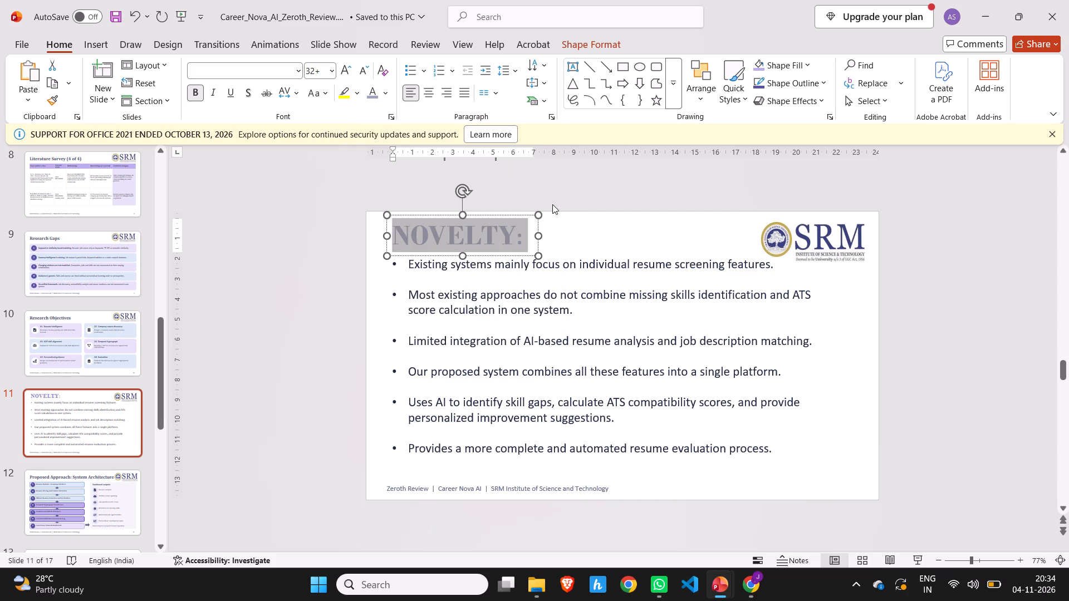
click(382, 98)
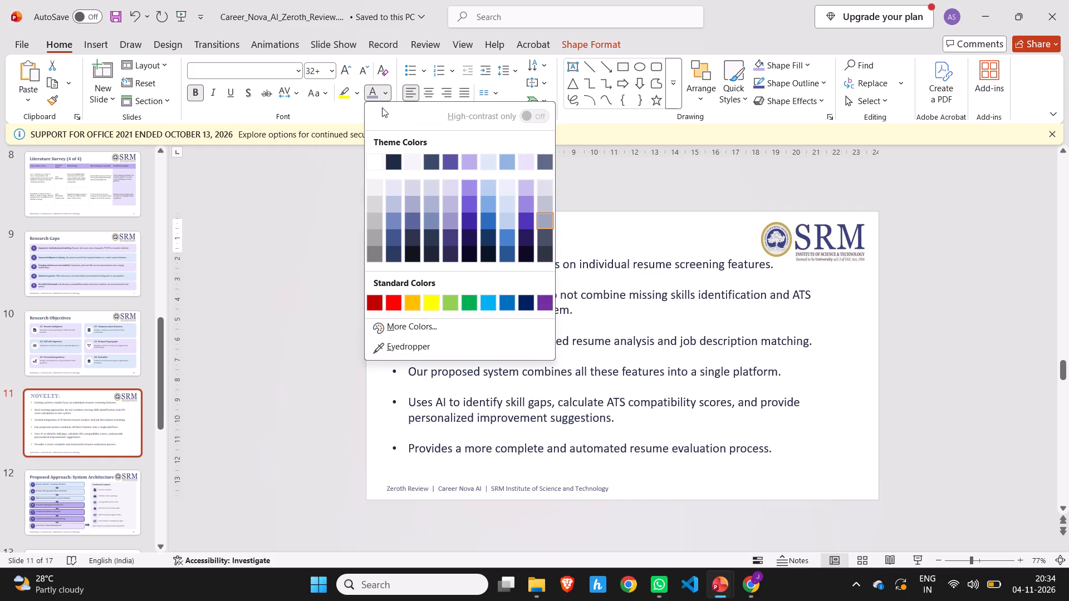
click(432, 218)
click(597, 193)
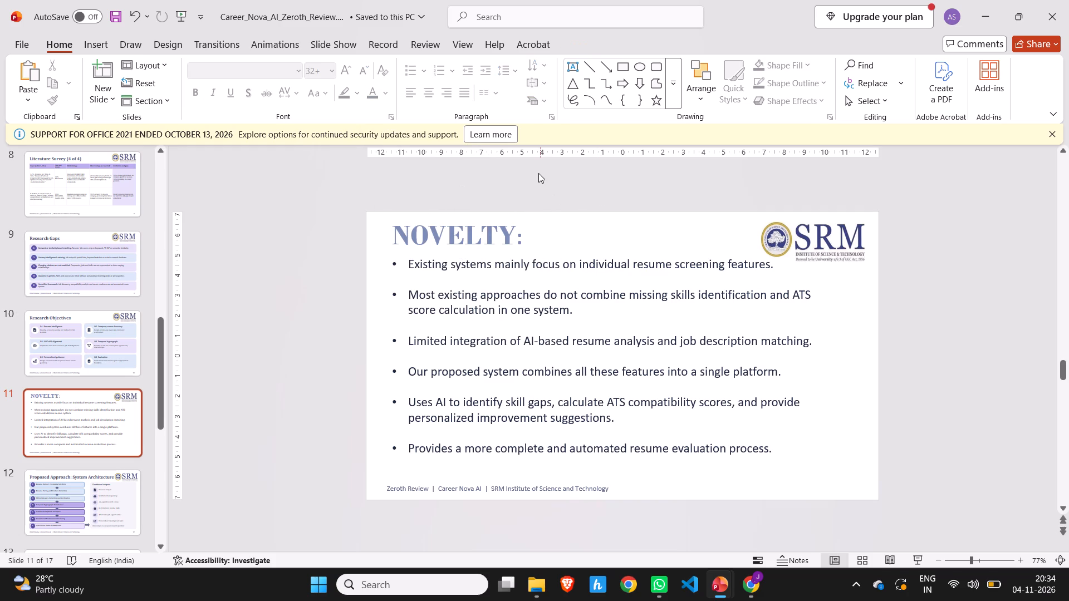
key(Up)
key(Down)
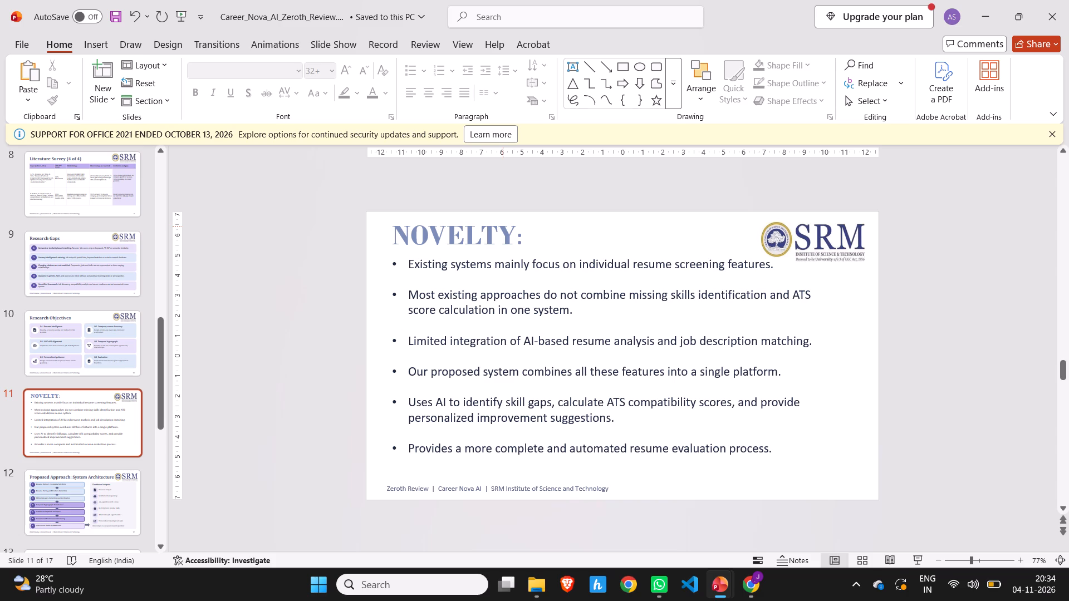
Change the font colour of the whole "NOVELTY:" heading on slide 11 to the dark slate-grey base theme colour.
click(503, 226)
key(ctrl+a)
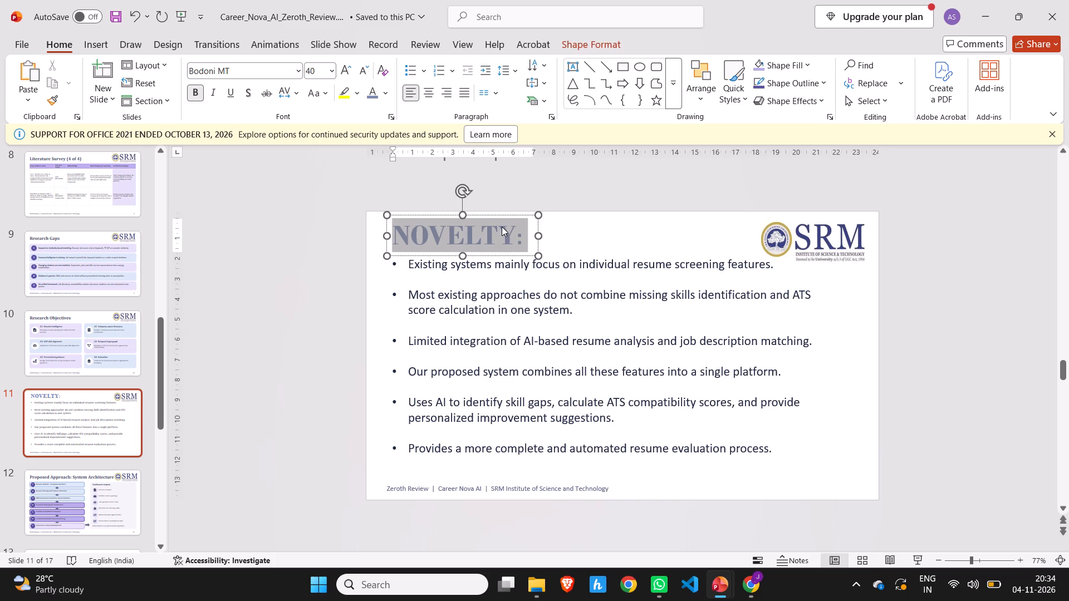
click(383, 87)
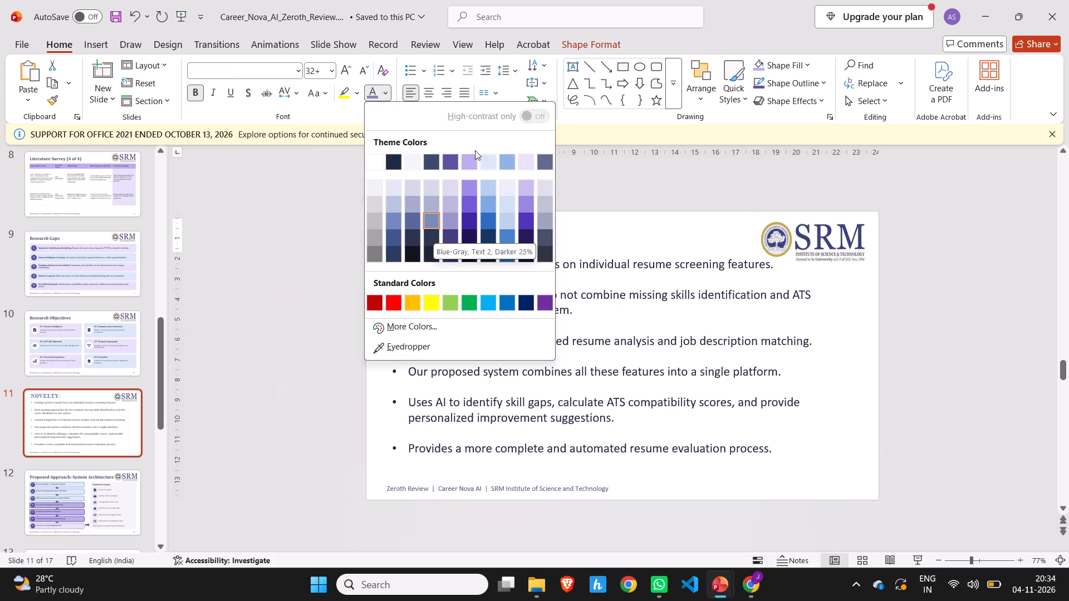
click(543, 164)
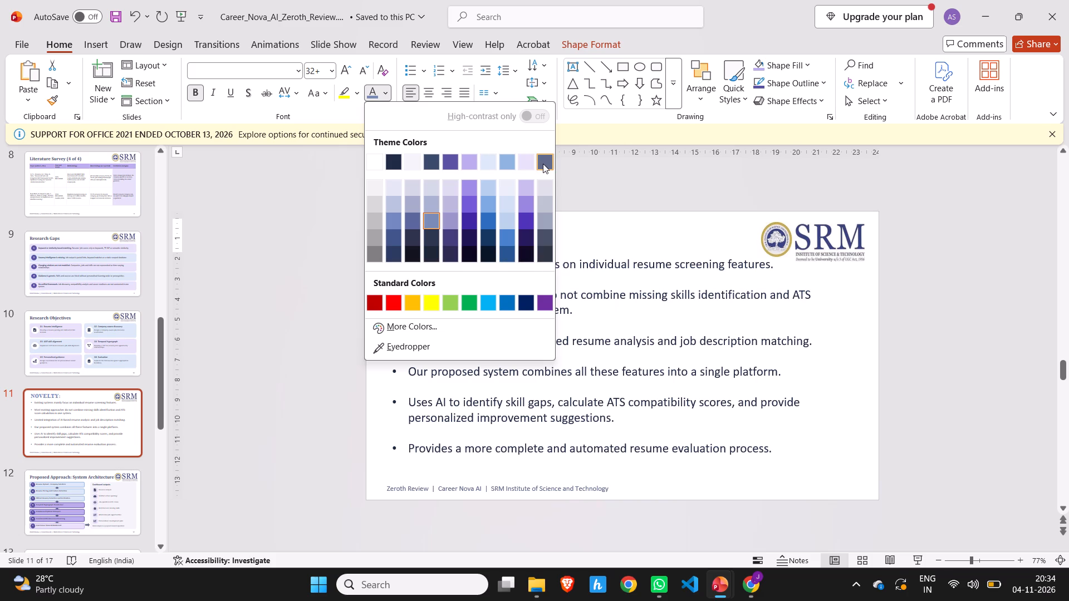
click(566, 188)
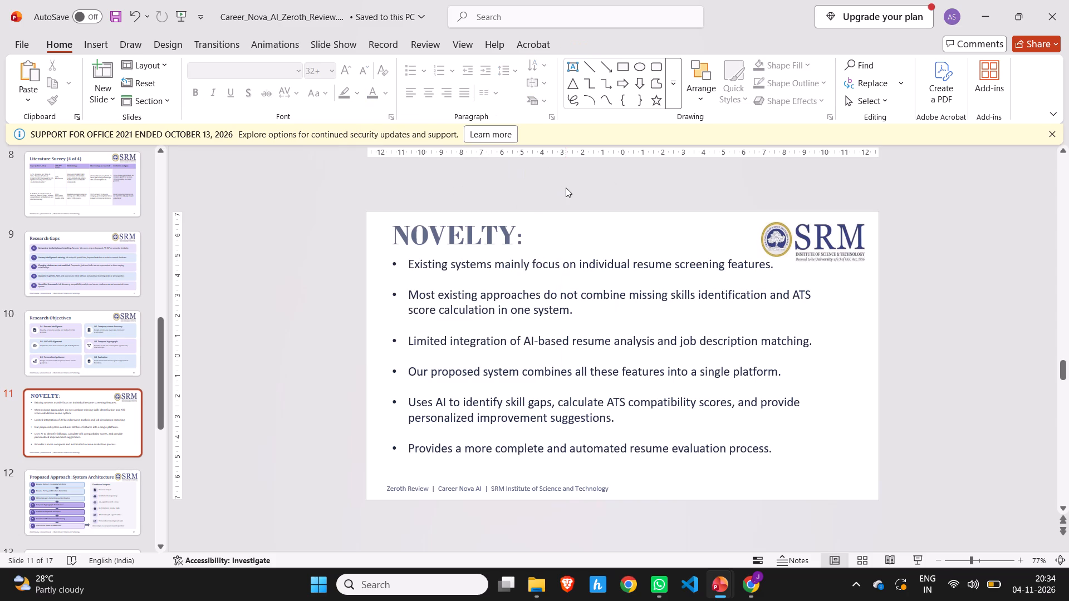
Compare the NOVELTY heading's colour with the headings on Research Objectives slide 10 and Proposed Approach slide 12.
key(Up)
key(Down)
key(Down)
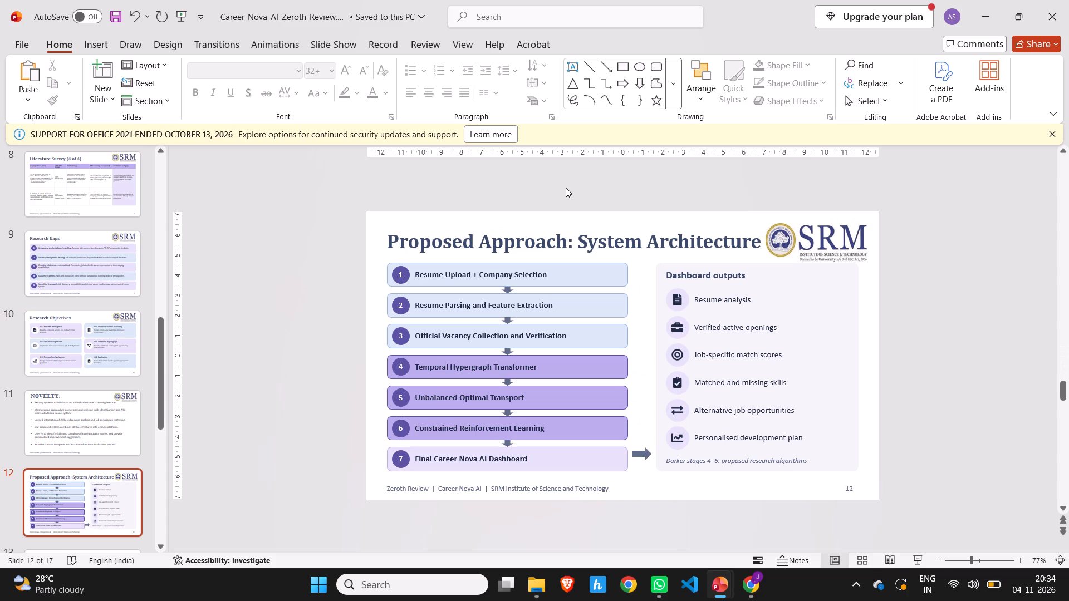
key(Up)
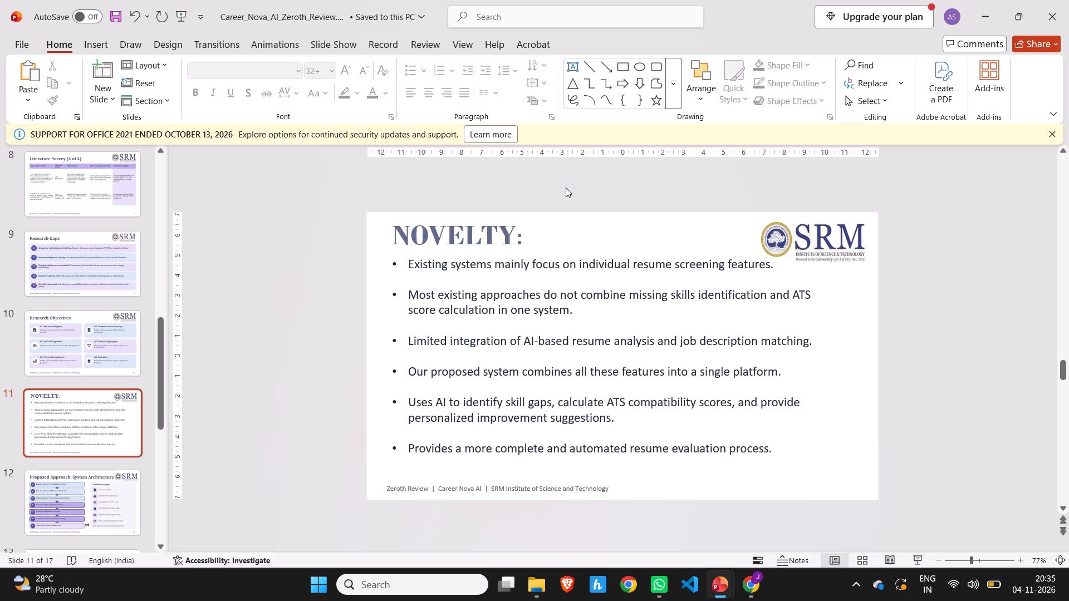
key(Up)
key(Down)
key(Down)
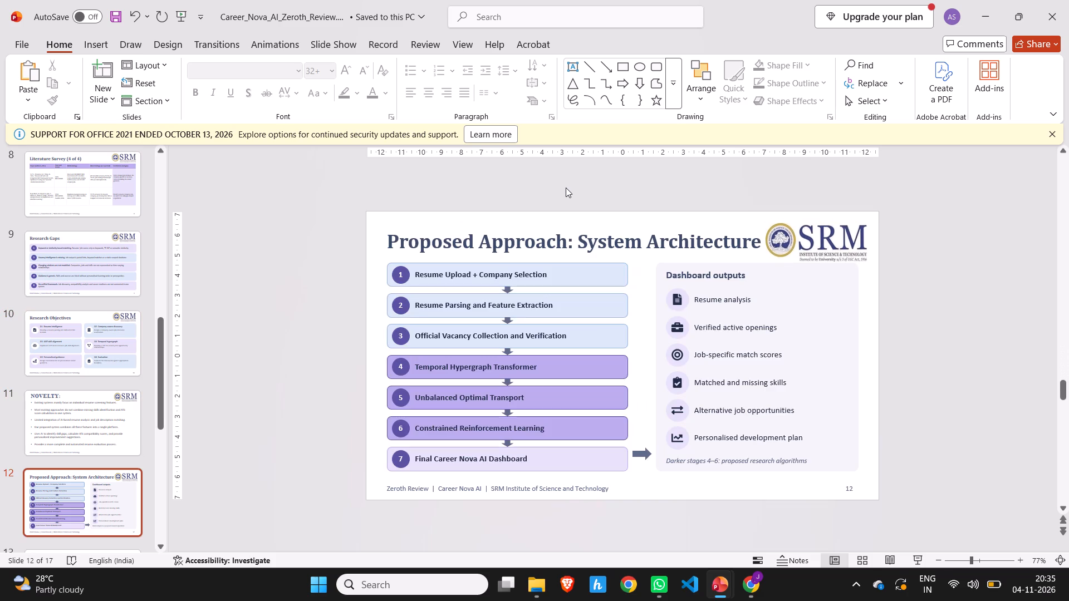
Review the slides forward from Proposed Approach on slide 12 to References on slide 17.
key(Down)
key(Down)
key(Down)
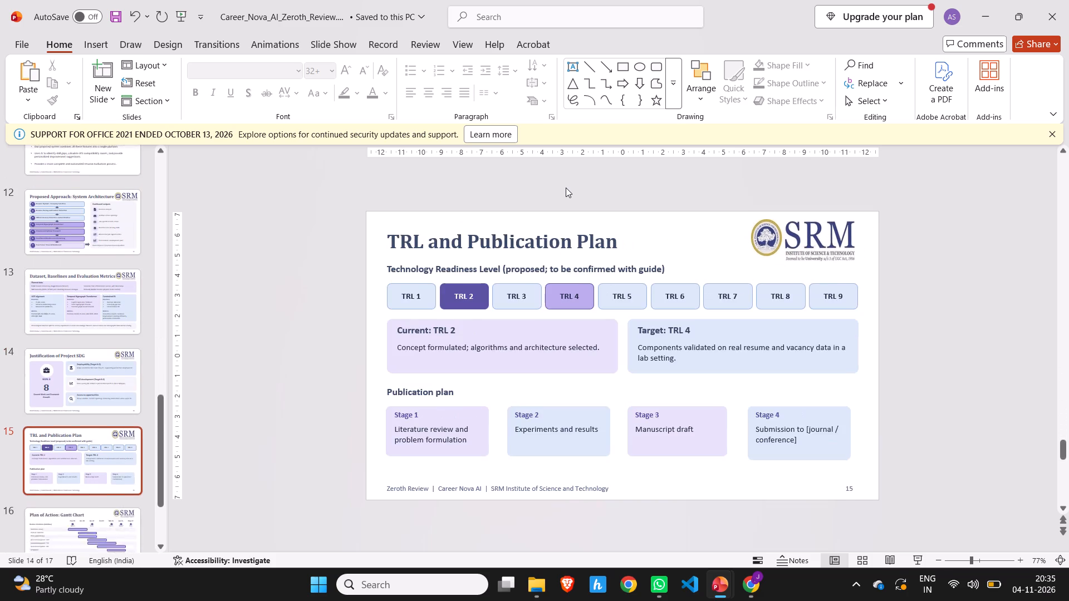
key(Down)
key(Down)
key(Down)
Review the whole deck backward from References on slide 17 to the Career Nova AI title slide.
key(Up)
key(Up)
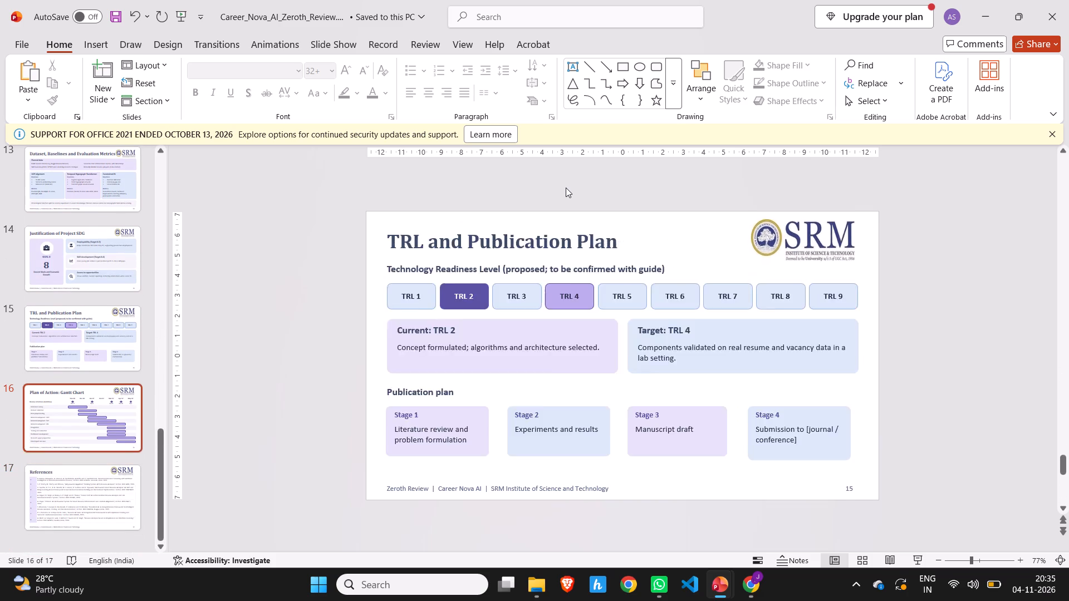
key(Up)
key(Up)
key(Up)
key(Up)
key(Up)
key(Up)
key(Up)
key(Up)
key(Up)
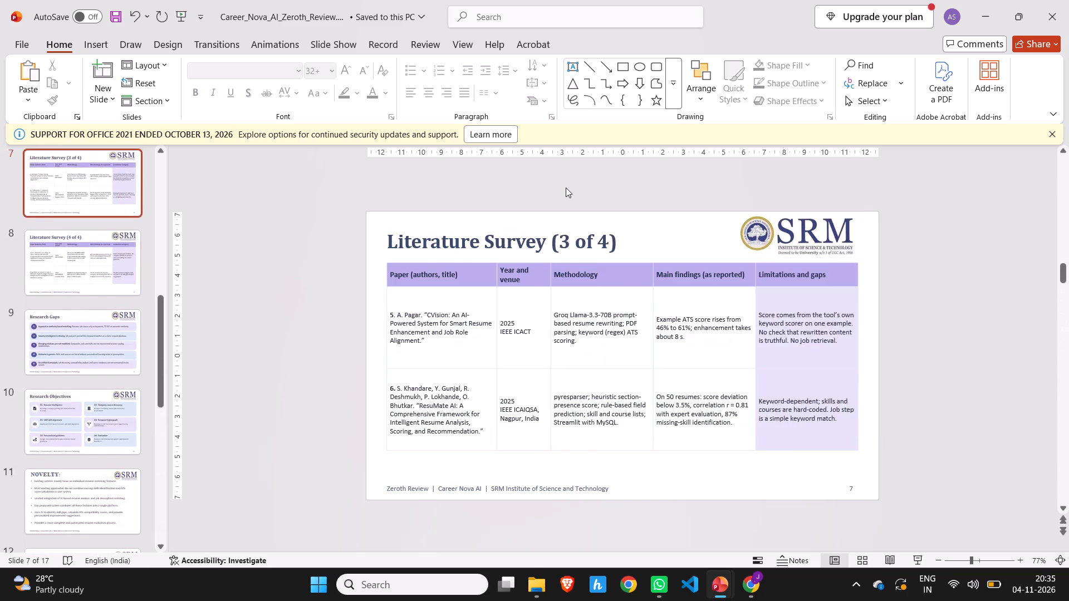
key(Up)
key(Up)
key(Up)
key(Up)
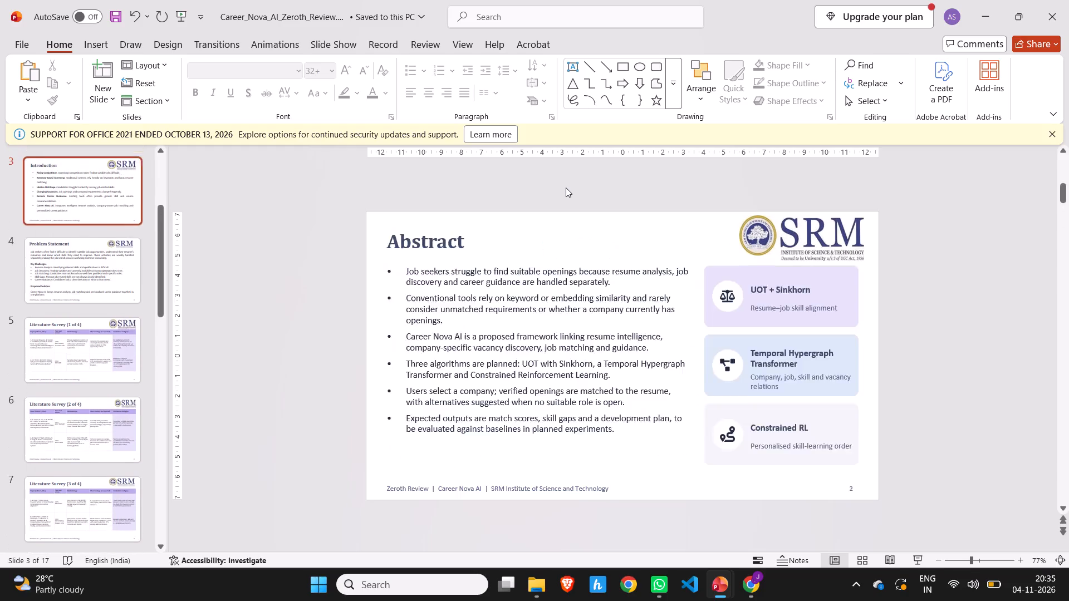
key(Up)
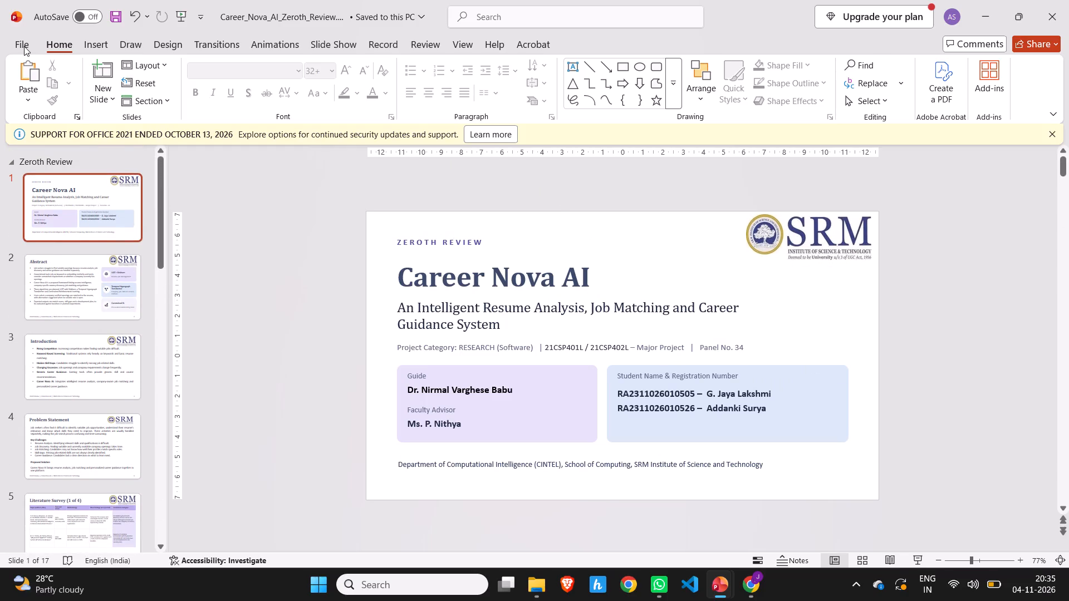
Start saving a copy of the presentation in the Downloads folder, changing the file name to Career_Nova_AI_Zeroth_18Review.pptx.
click(24, 46)
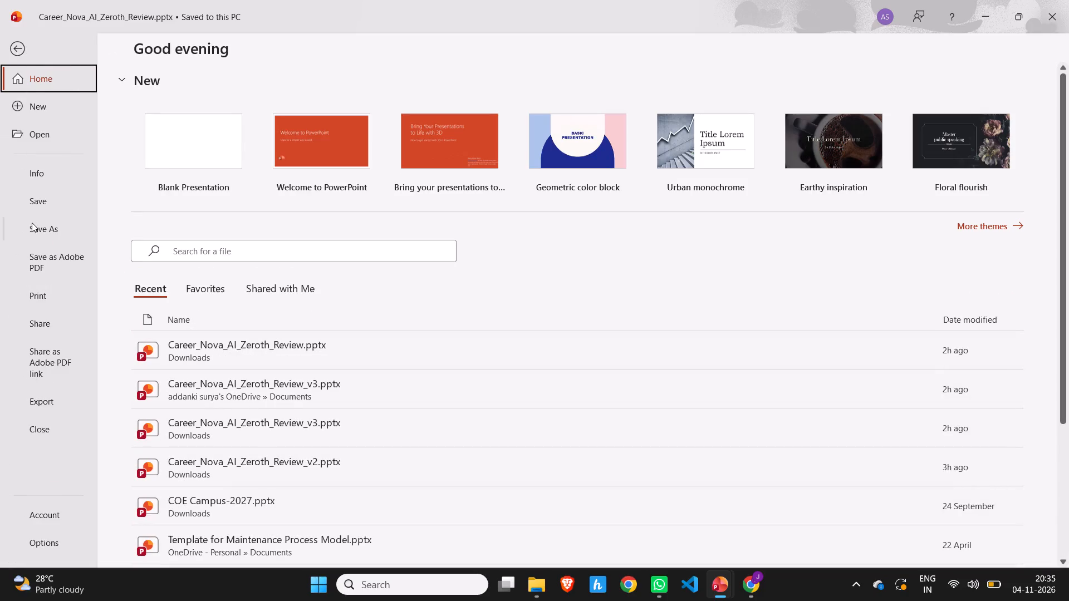
click(35, 227)
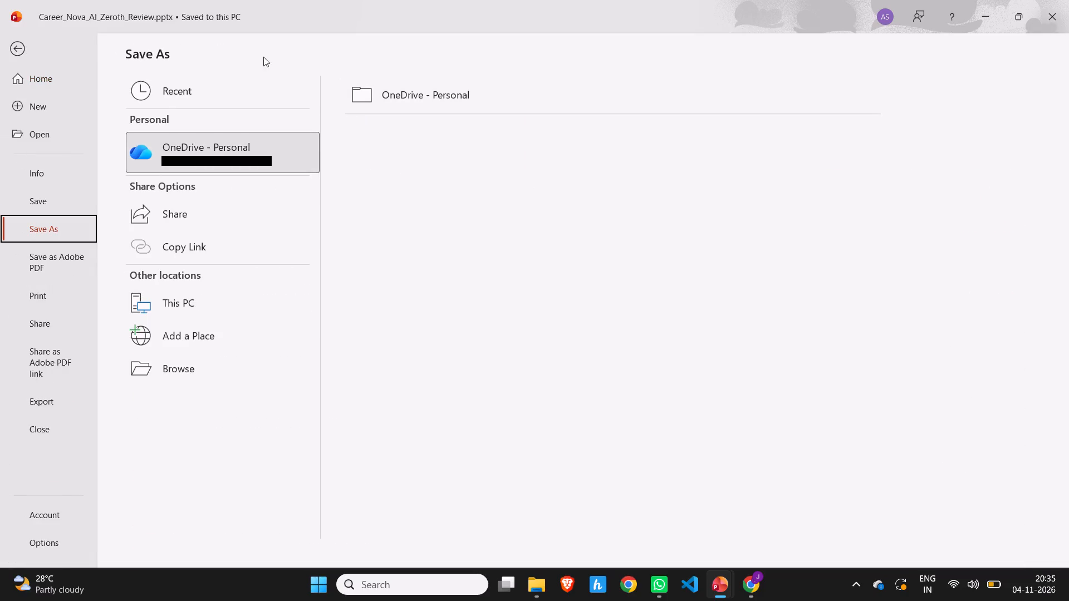
click(233, 92)
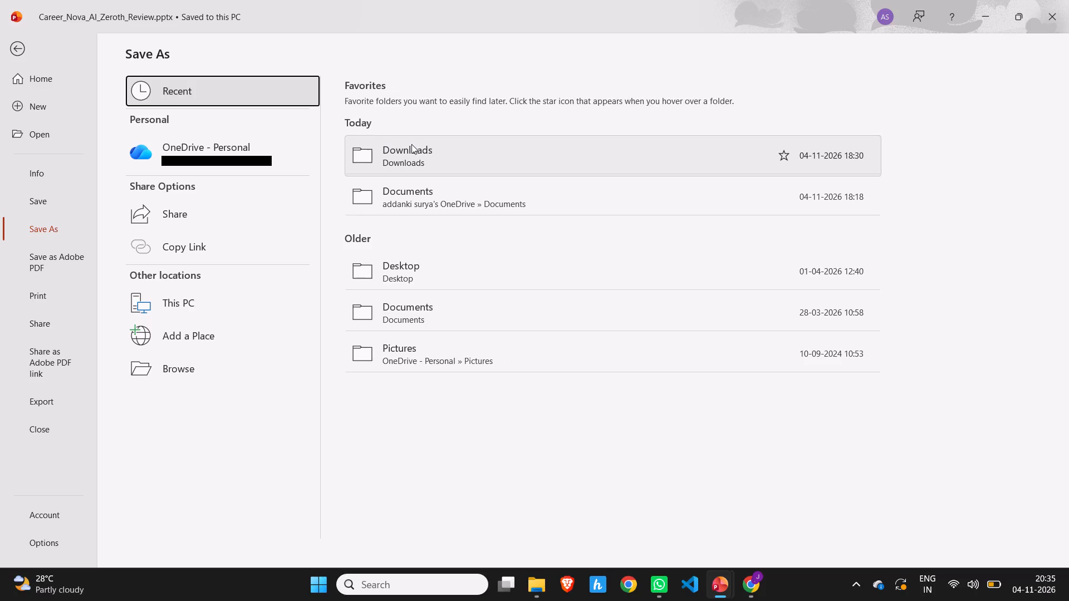
click(411, 144)
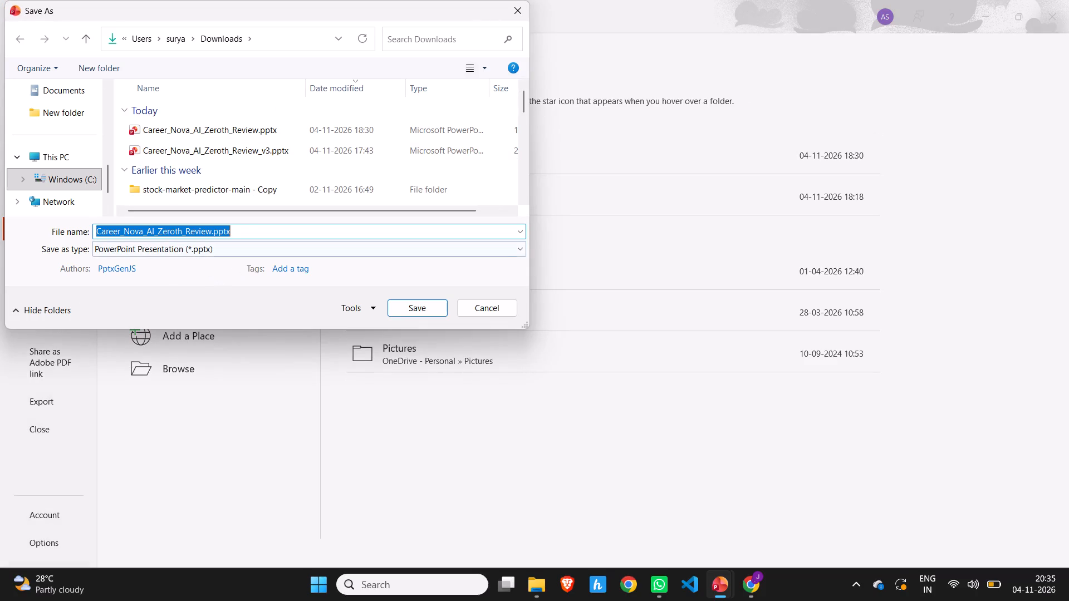
click(185, 228)
key(1)
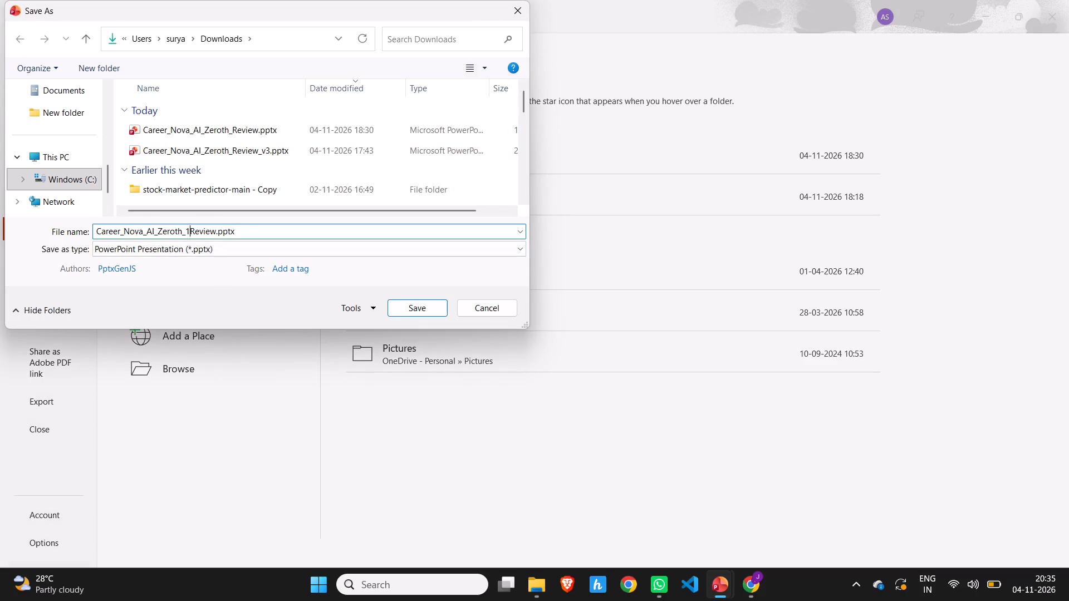
key(8)
Save the presentation copy in Downloads as Career_Nova_AI_Zeroth_18Review.pptx.
key(Return)
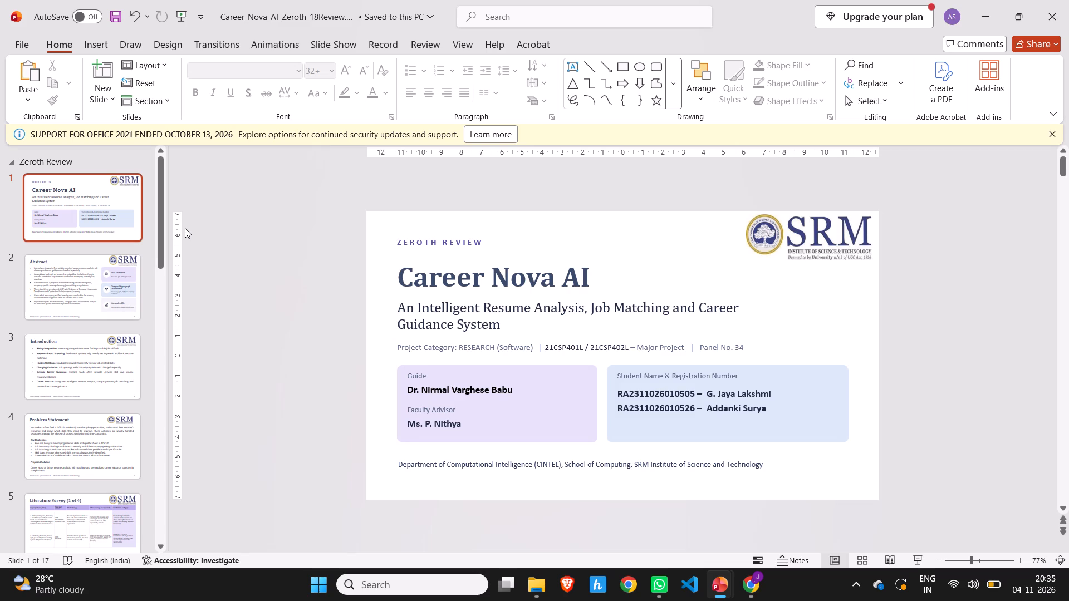
Review the slides of the saved copy forward from the Career Nova AI title slide to NOVELTY on slide 11.
key(Right)
key(Right)
key(Right)
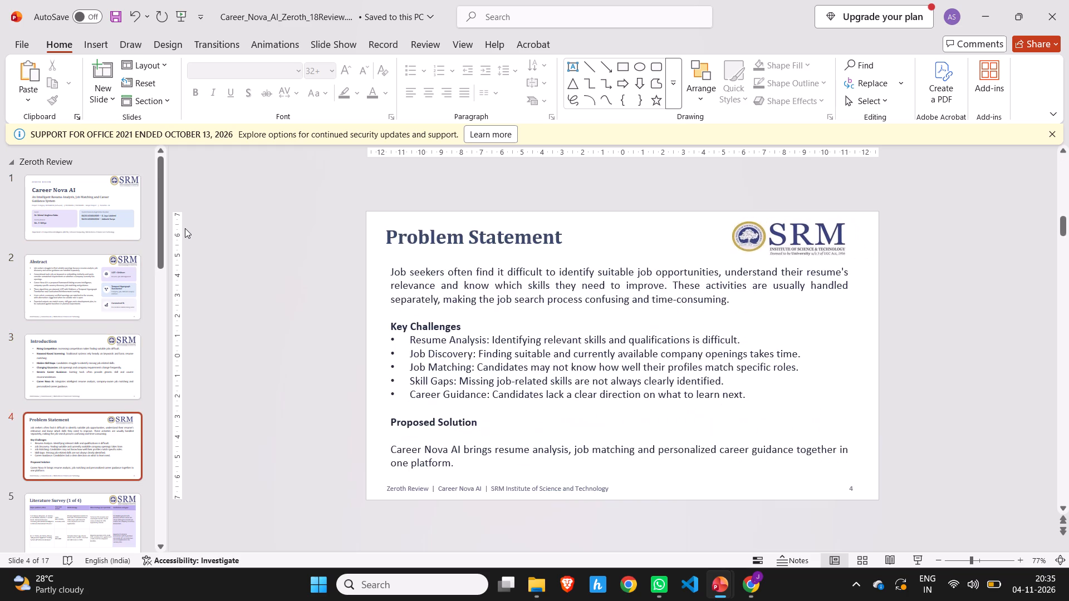
key(Right)
key(Right)
key(Right)
key(Right)
key(Right)
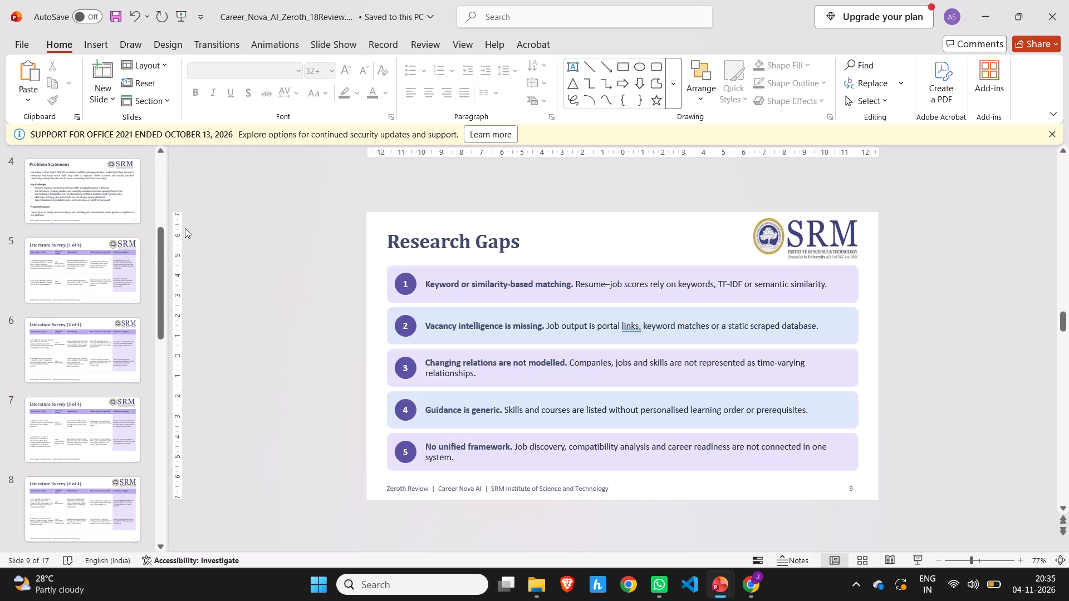
key(Right)
key(Right)
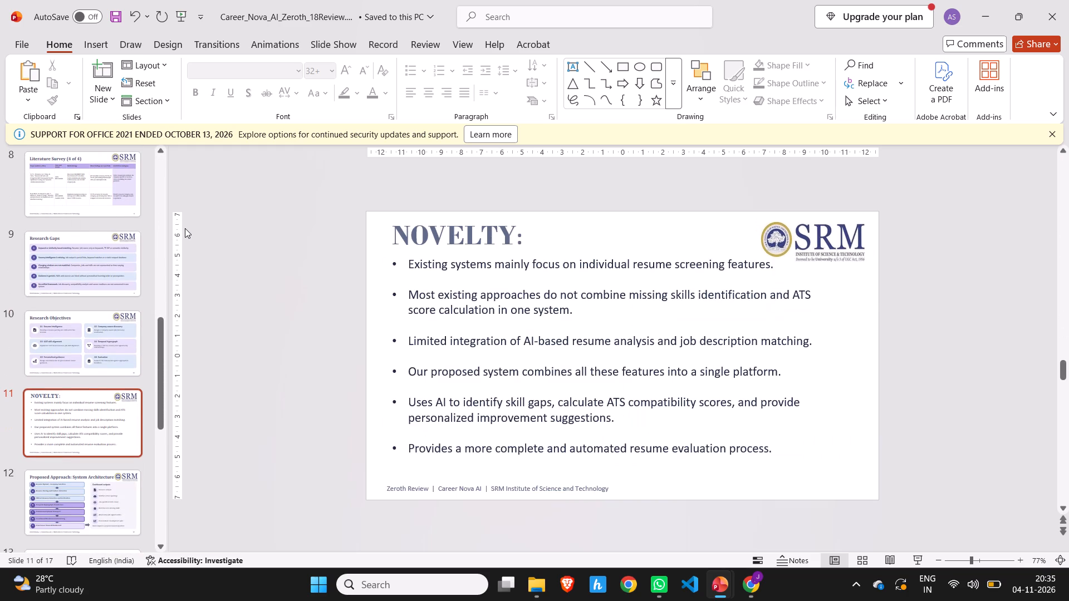
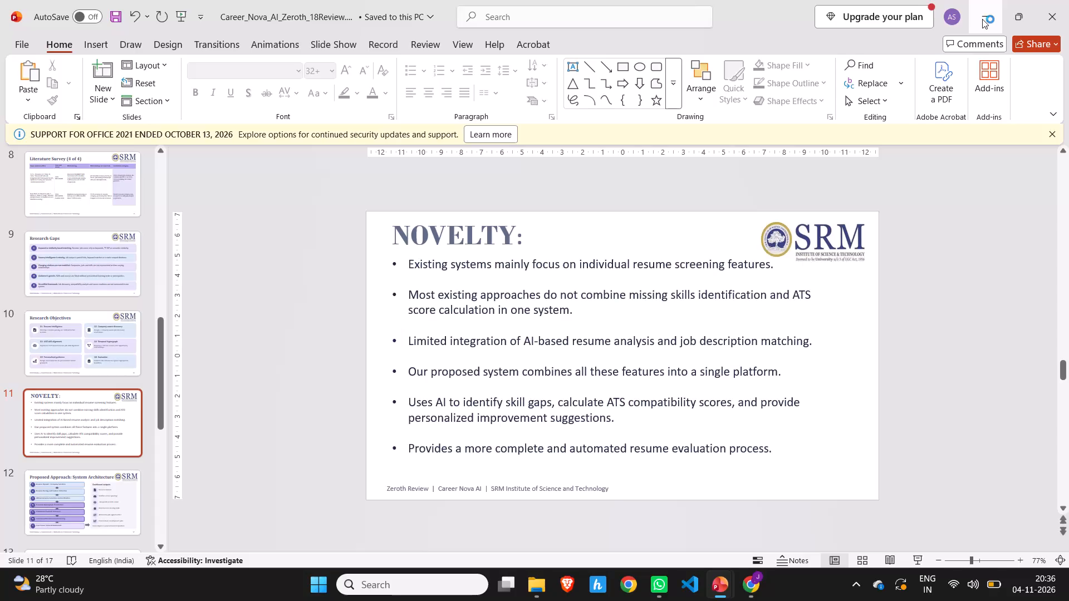
Minimise the two open presentations, the ChatGPT browser window and the File Explorer window to clear the desktop.
click(982, 19)
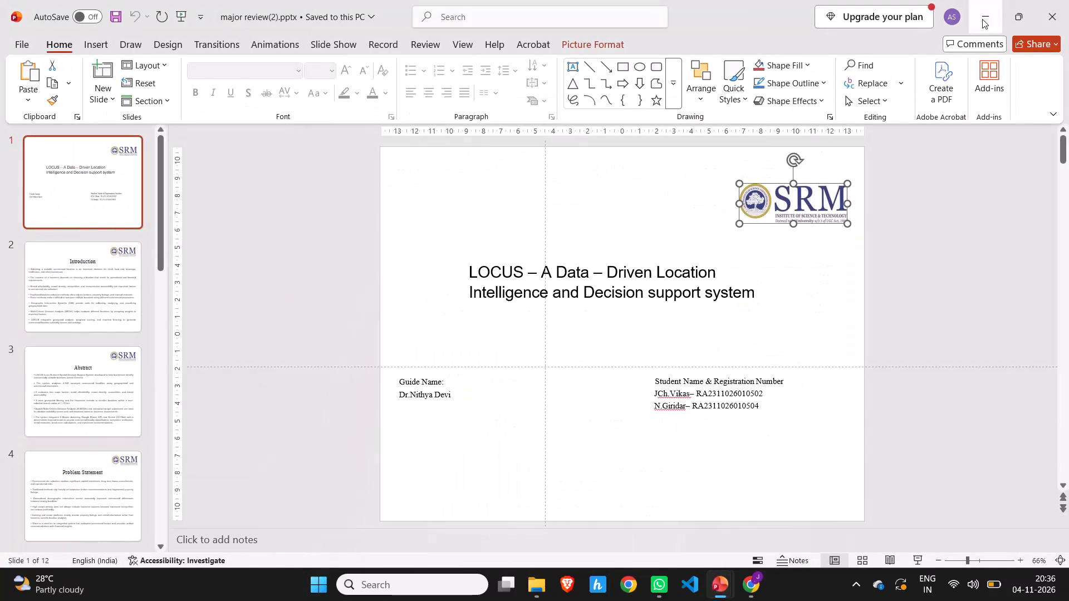
click(982, 19)
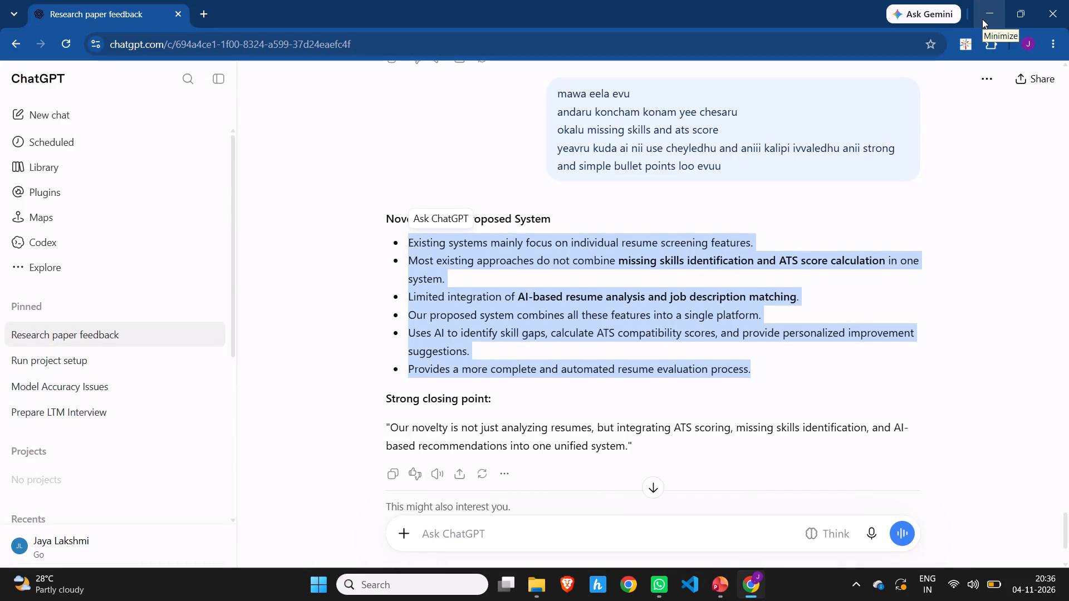
click(985, 17)
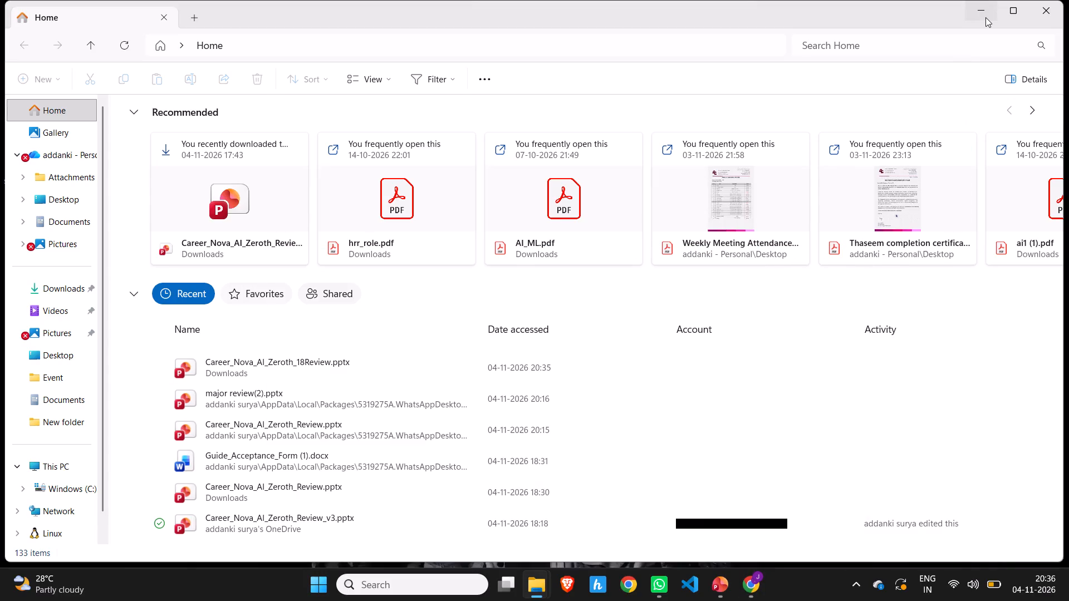
double_click(985, 17)
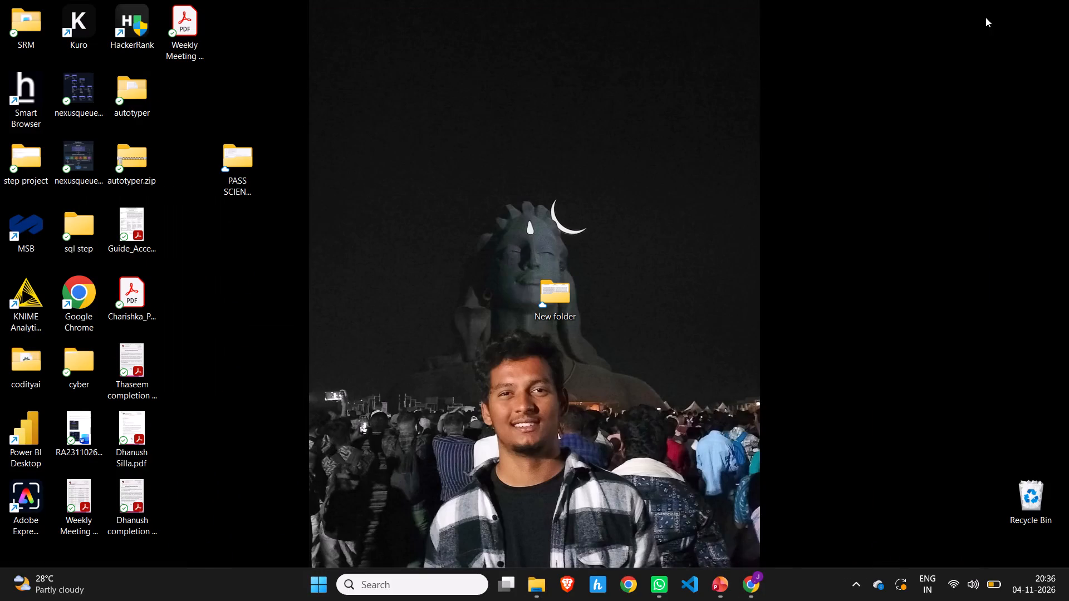
scroll(985, 17, down, 3)
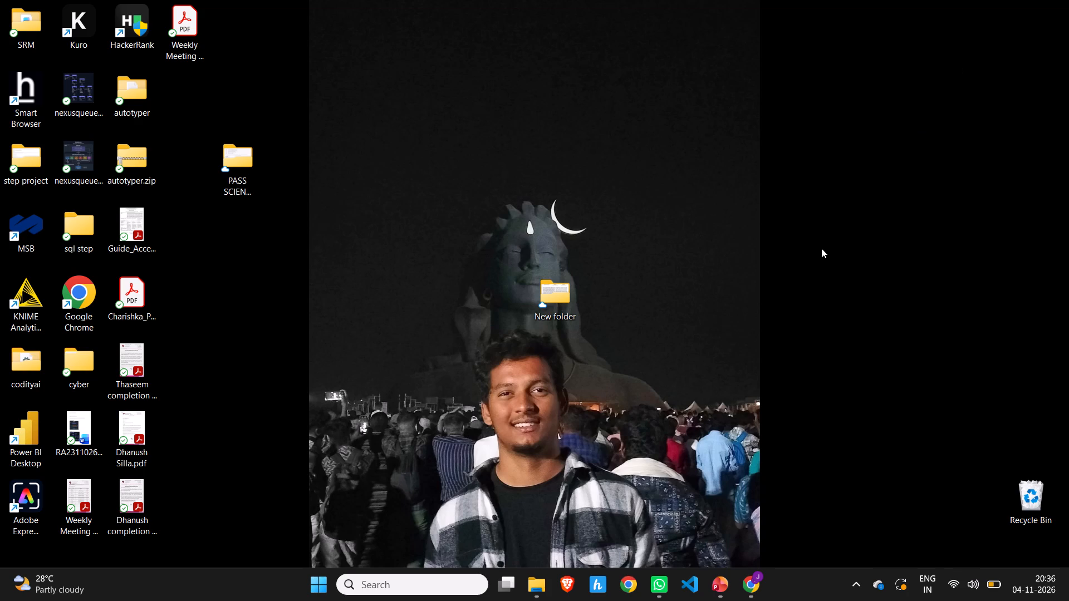
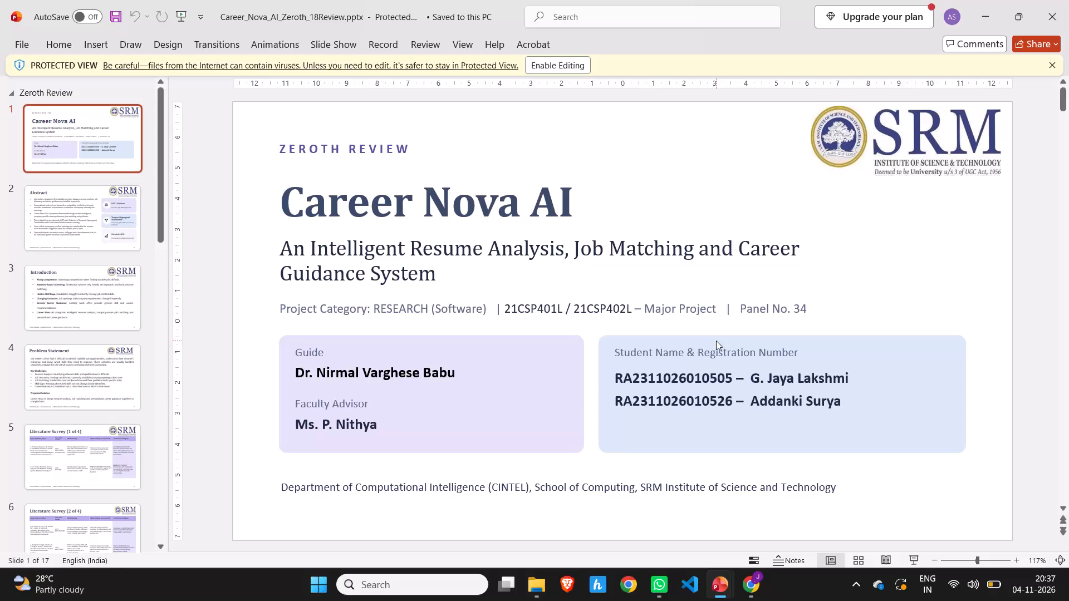
Review the slides of Career_Nova_AI_Zeroth_18Review.pptx forward from the title slide to the NOVELTY slide 11.
key(Down)
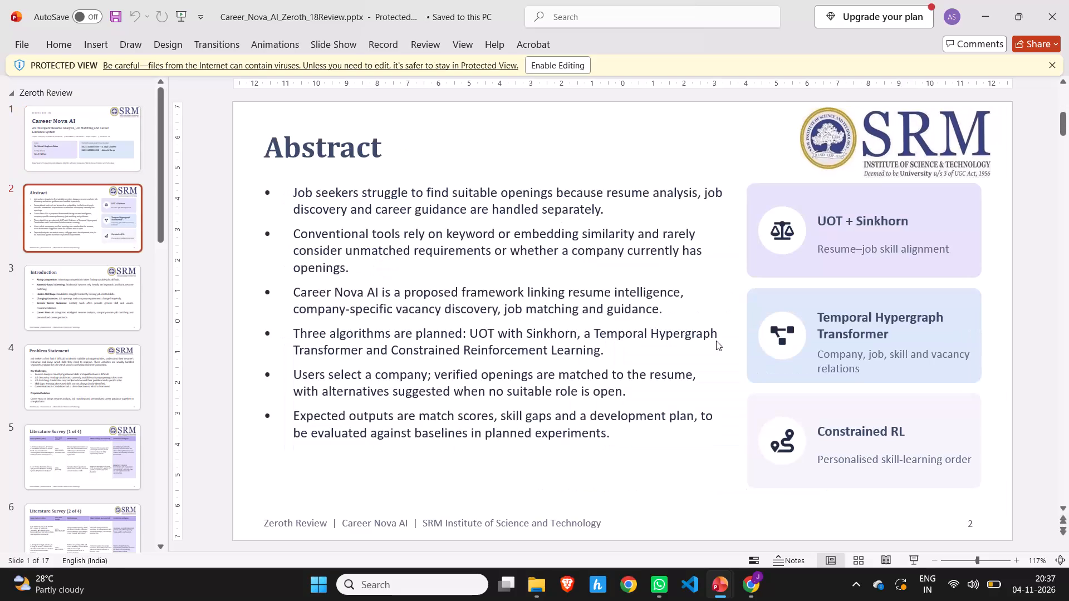
key(Down)
key(Down)
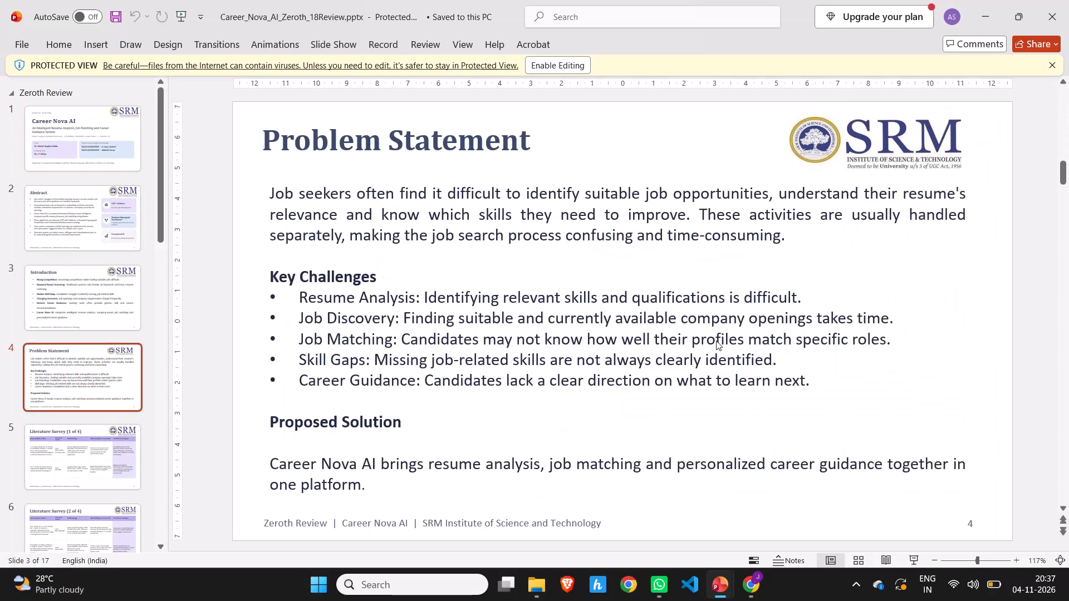
key(Down)
key(Down)
key(Down)
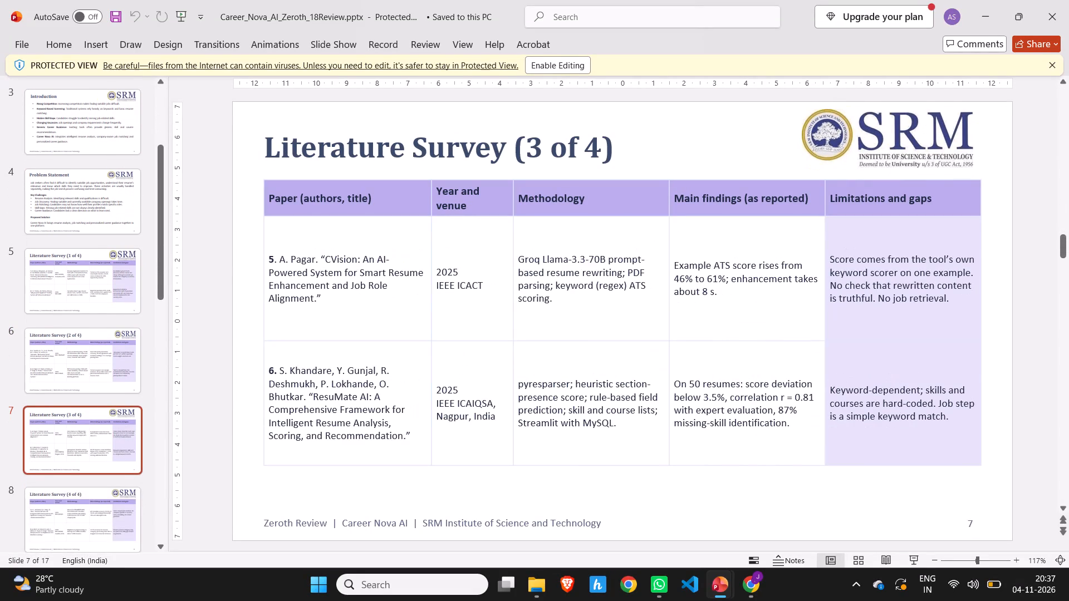
key(Down)
key(Down)
key(Down)
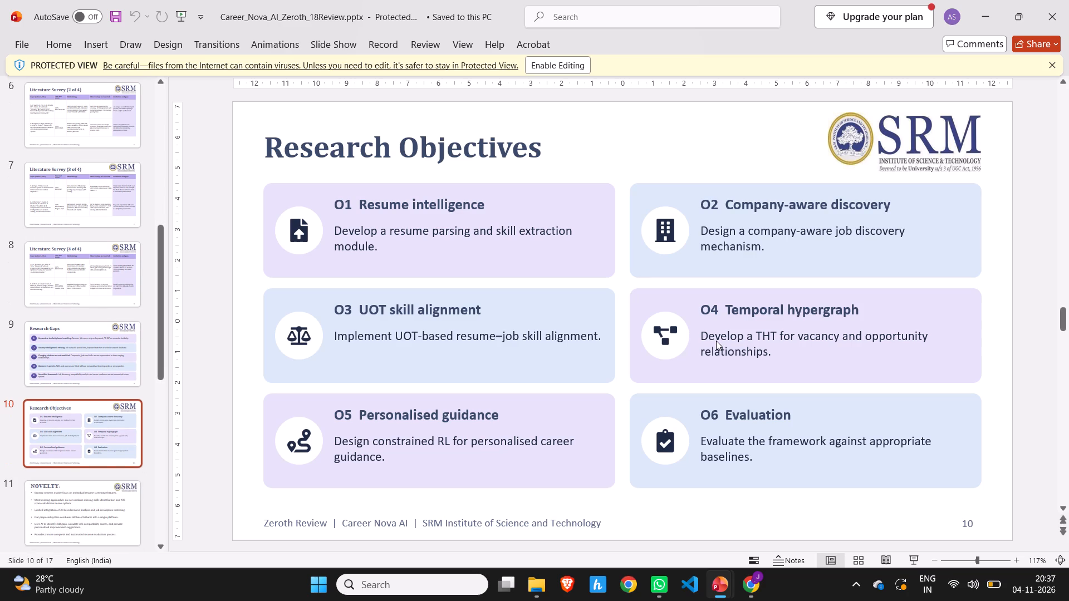
key(Down)
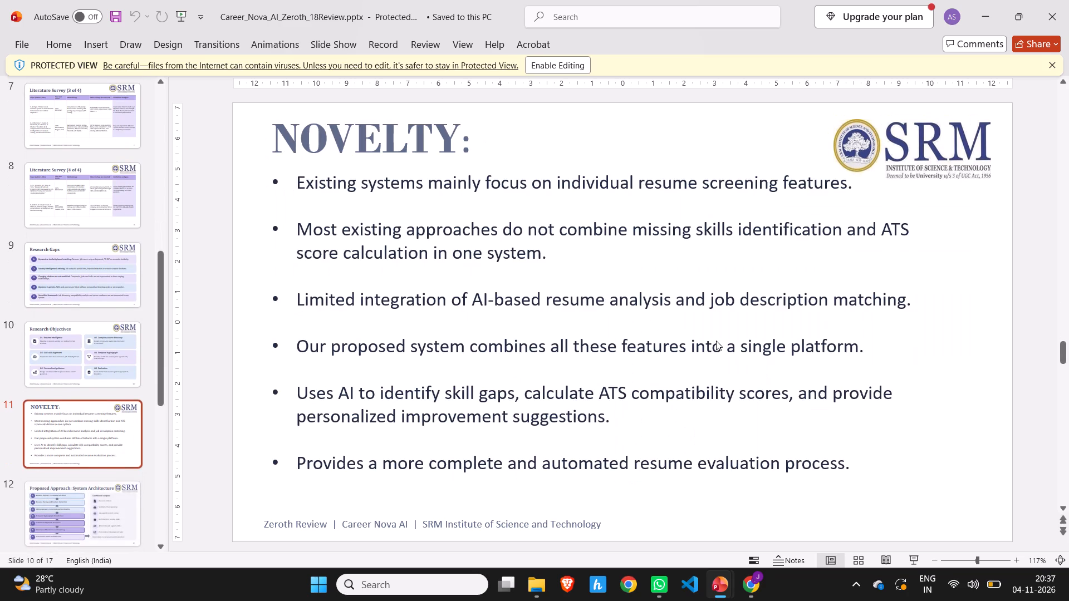
Review the saved deck's slides forward from NOVELTY on slide 11 to References on slide 17.
key(Down)
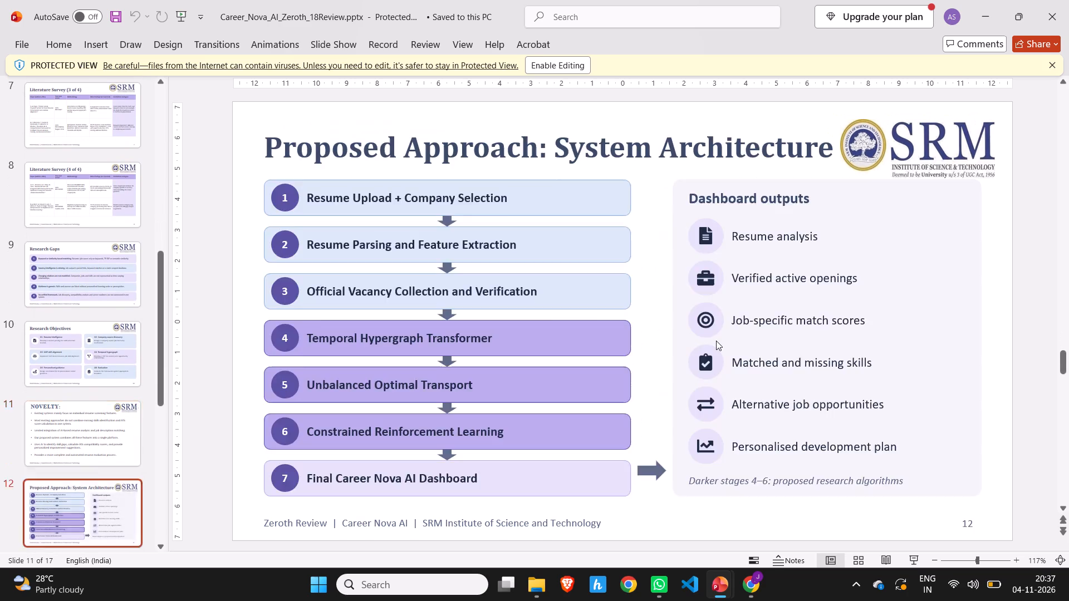
key(Down)
key(Down)
key(Up)
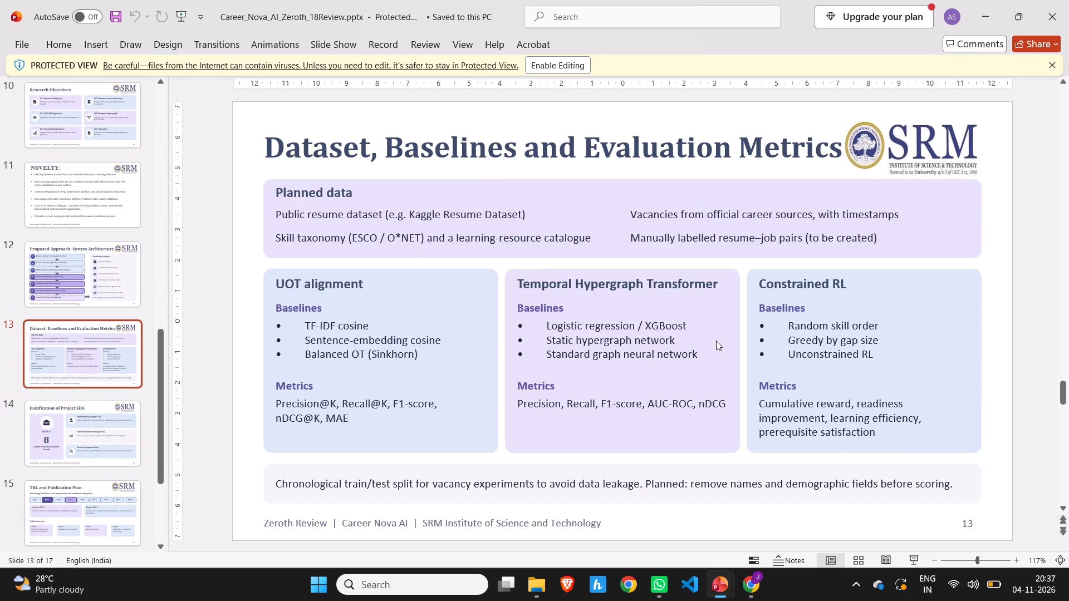
key(Down)
key(Down)
key(Down)
key(Down)
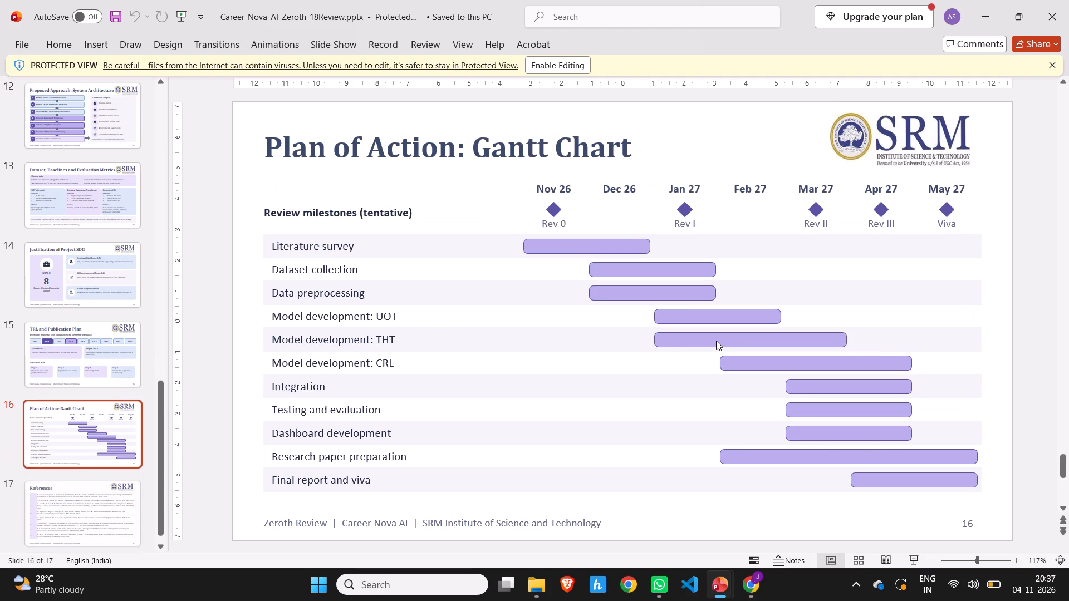
key(Down)
key(Down)
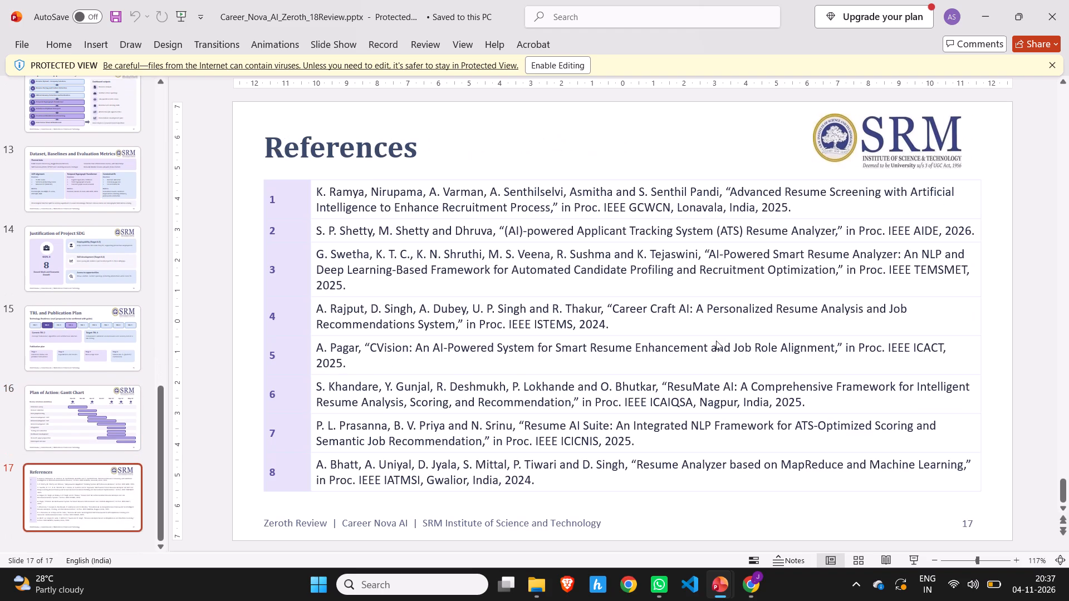
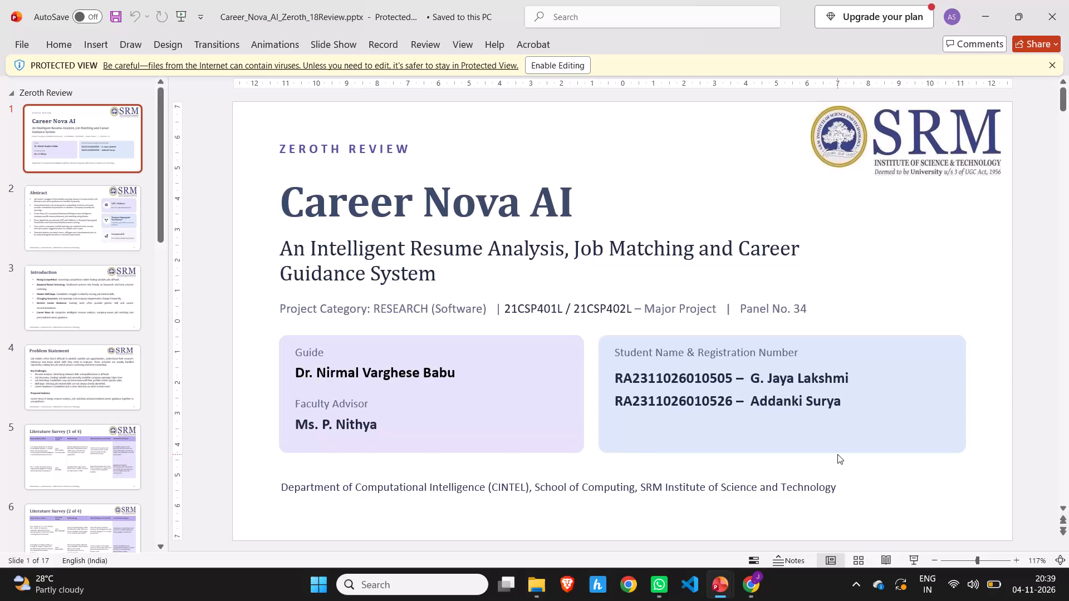
key(Down)
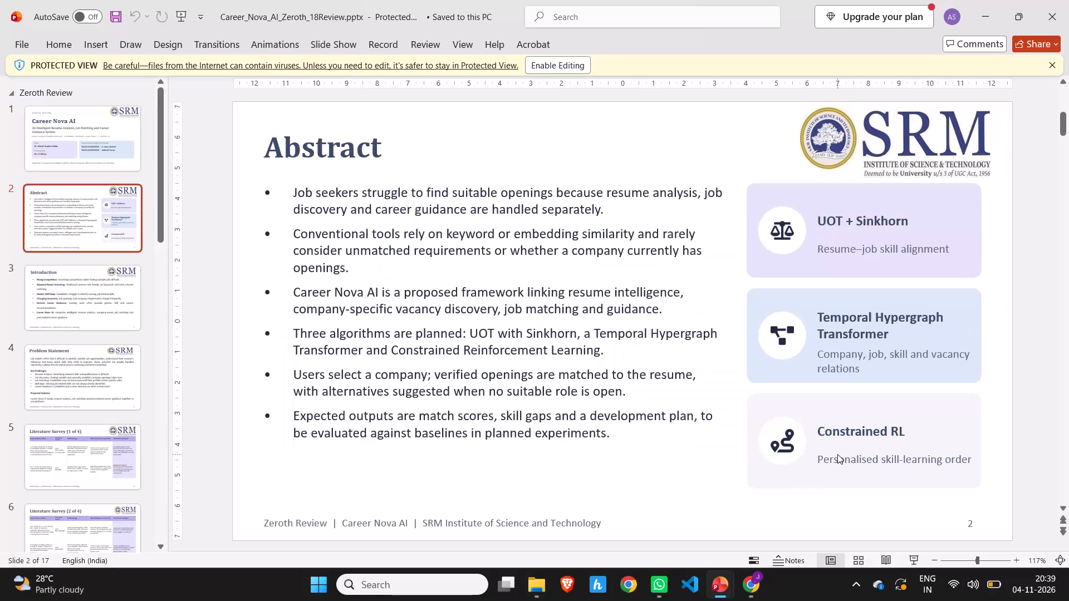
key(Down)
key(Down)
key(Down)
key(Down)
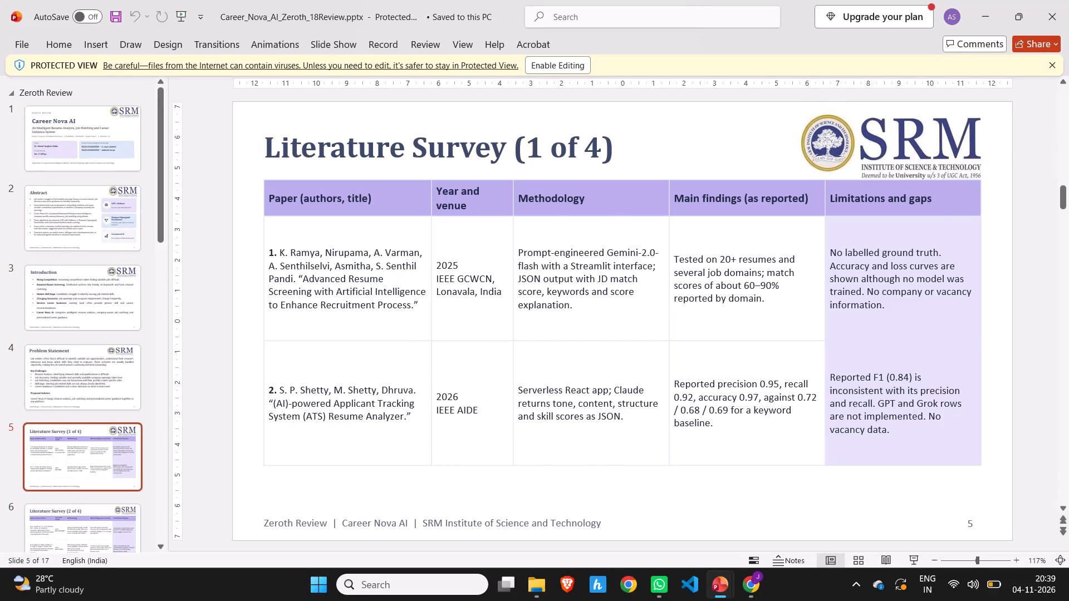
key(Down)
key(Down)
key(Down)
key(Down)
key(Down)
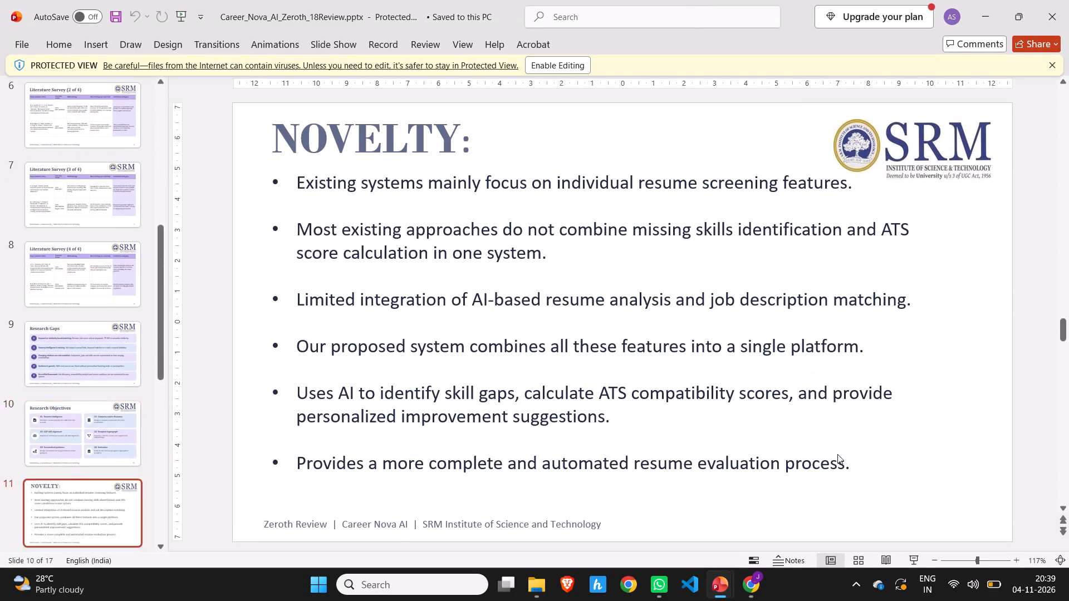
key(Down)
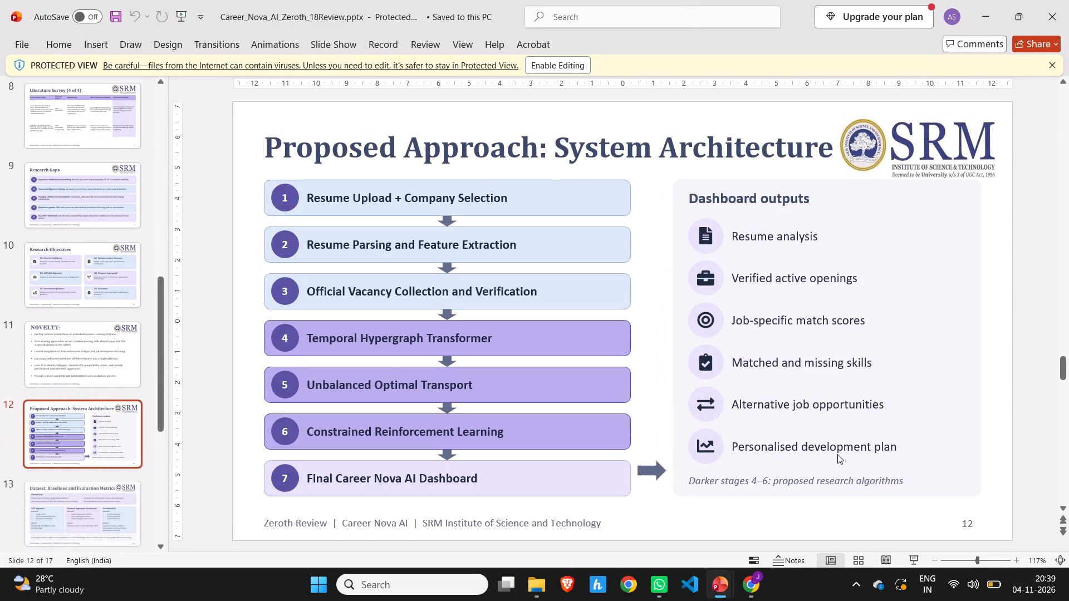
key(Down)
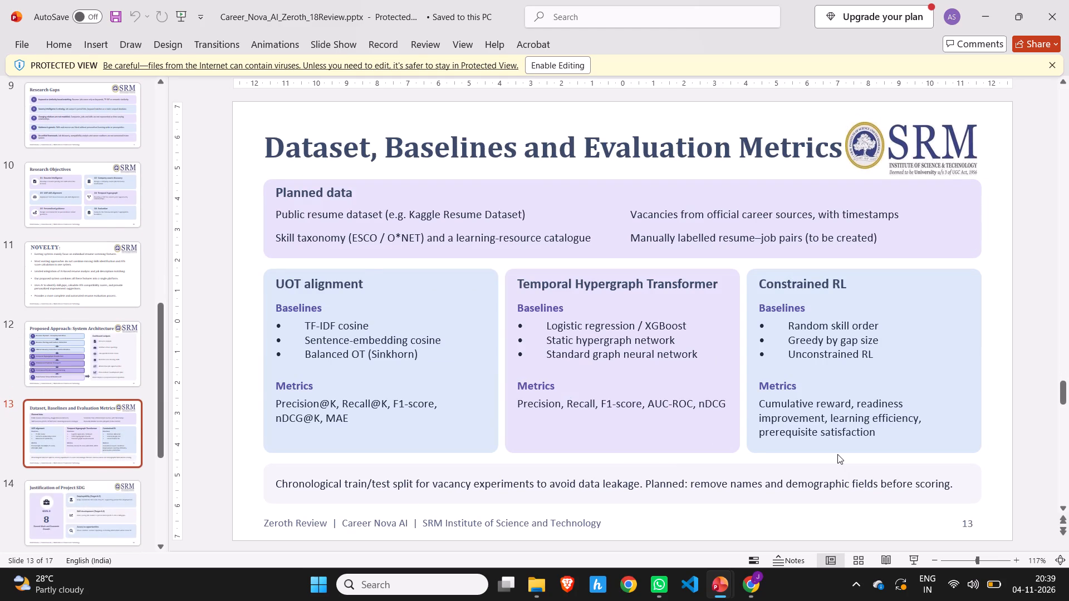
key(Down)
key(Up)
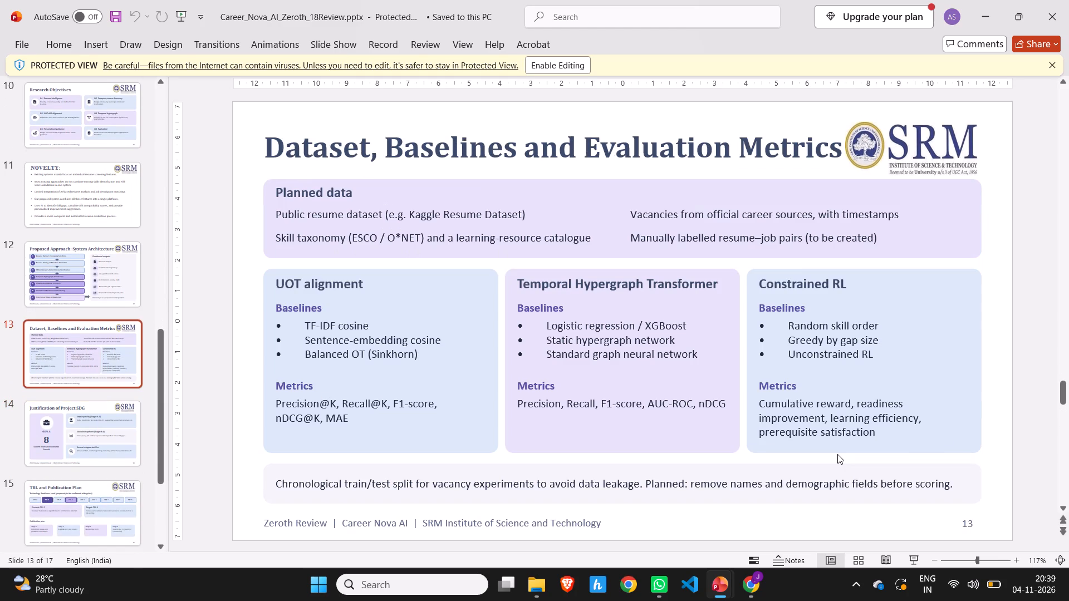
key(Down)
key(Down)
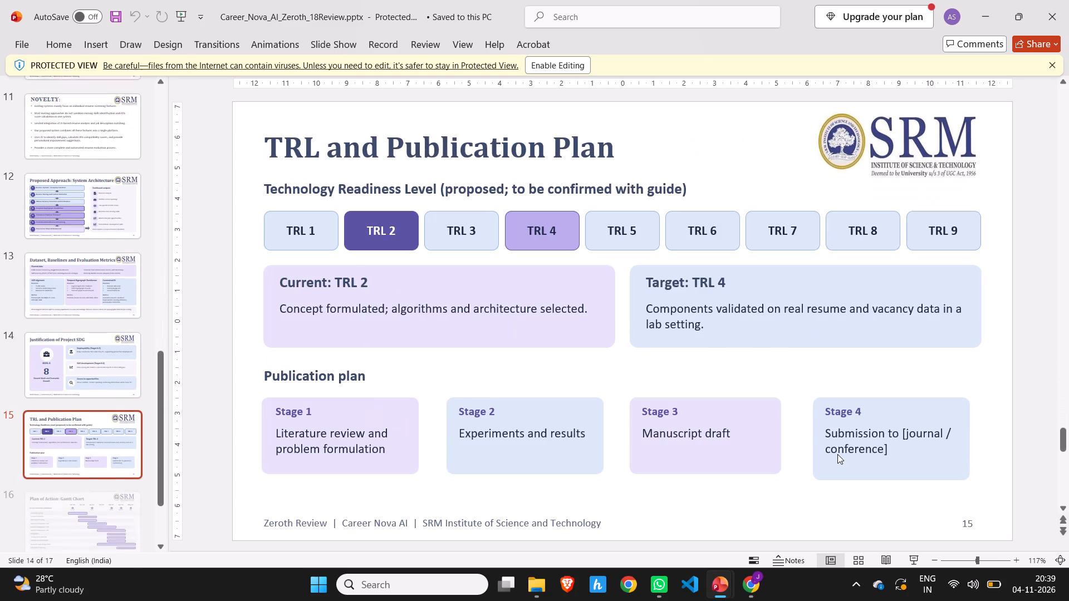